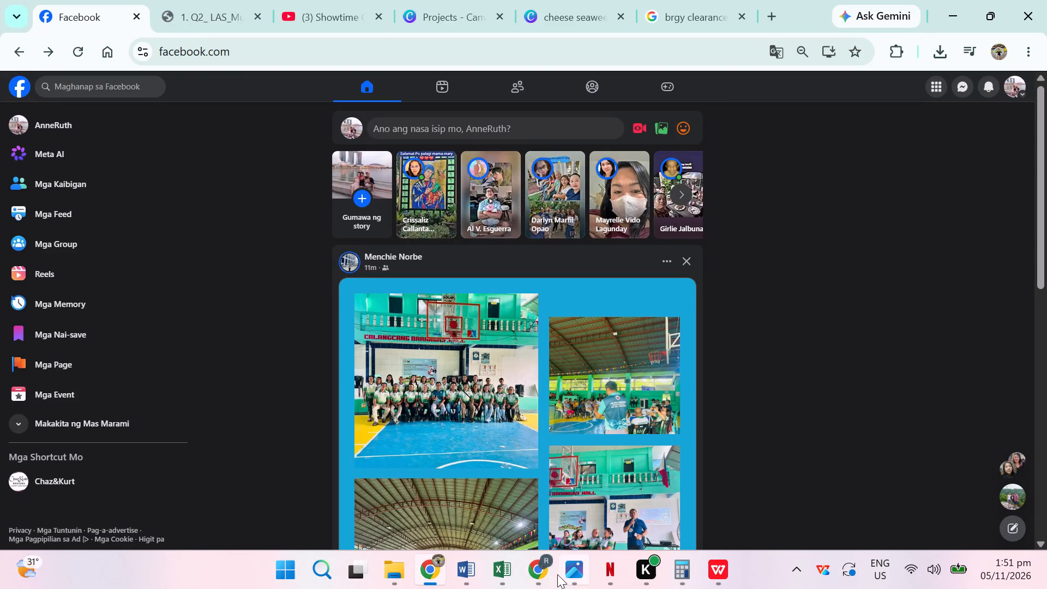
Switch to the DISBURSEMENT 2026 document in Word.
left_click(465, 567)
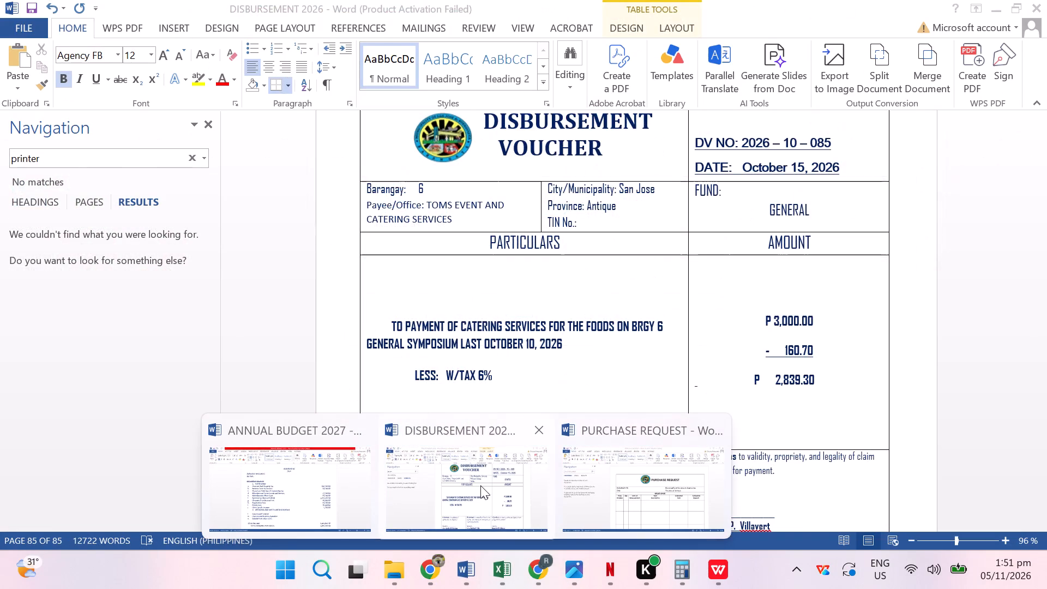
left_click(480, 485)
Review the last two disbursement vouchers in the document, checking their DV numbers, dates, payees, particulars, amounts and payment details.
scroll(553, 388, "down", 4)
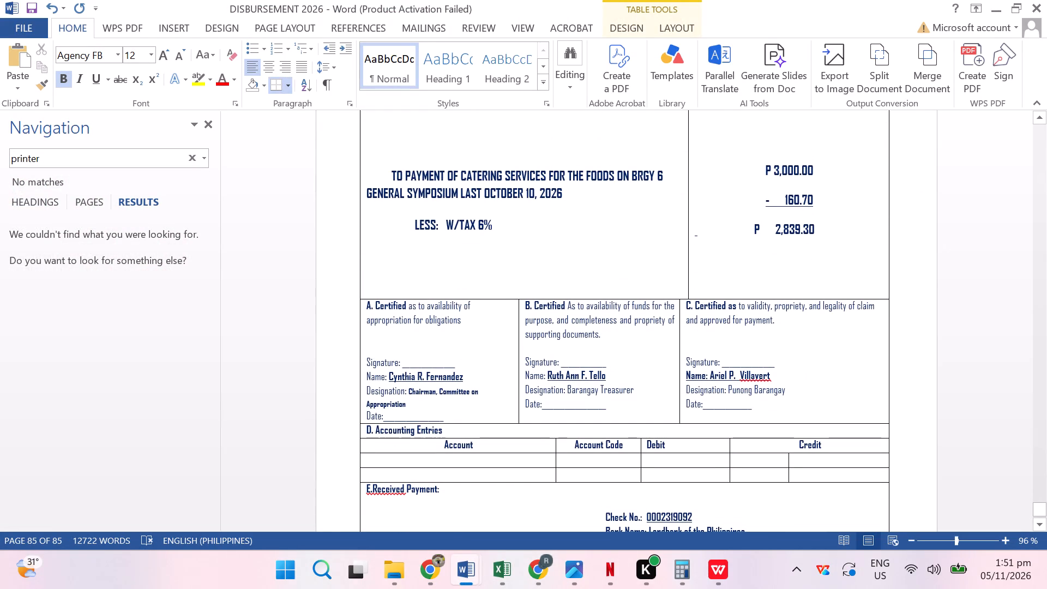
scroll(557, 377, "down", 4)
scroll(557, 377, "up", 3)
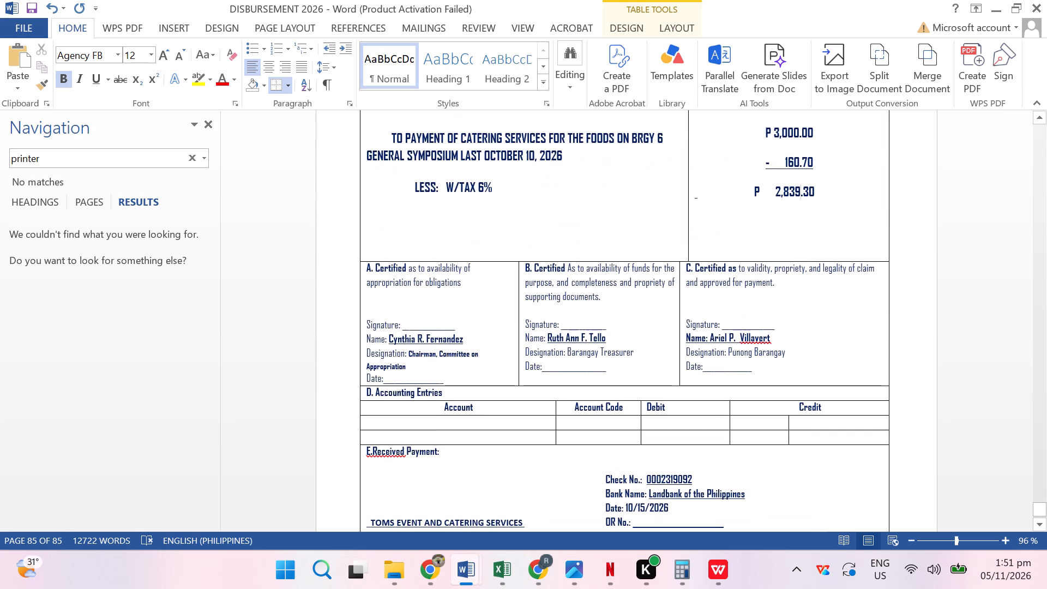
scroll(563, 365, "up", 10)
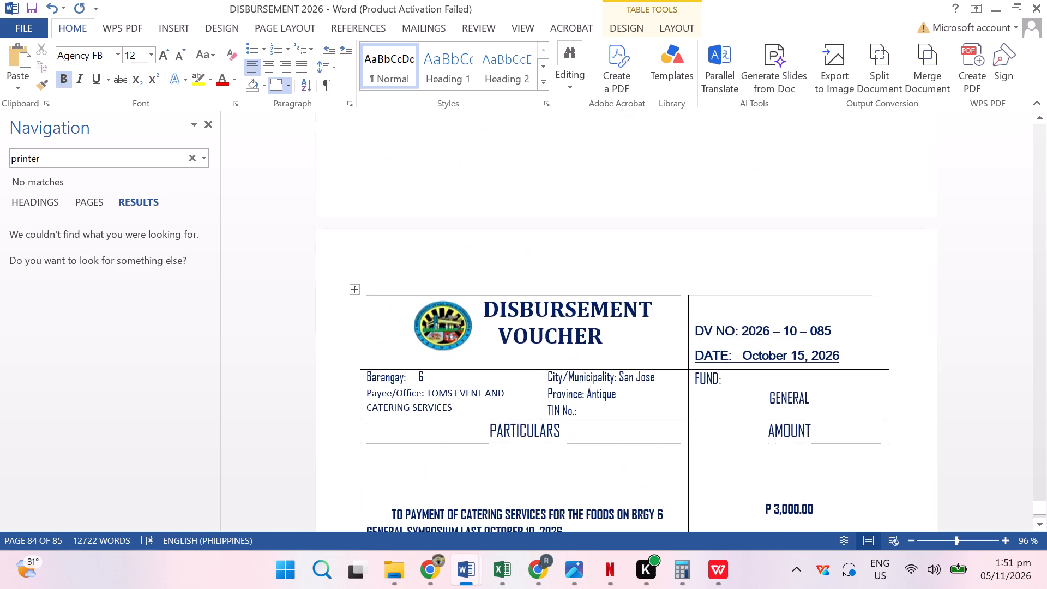
scroll(873, 370, "up", 16)
scroll(878, 363, "up", 5)
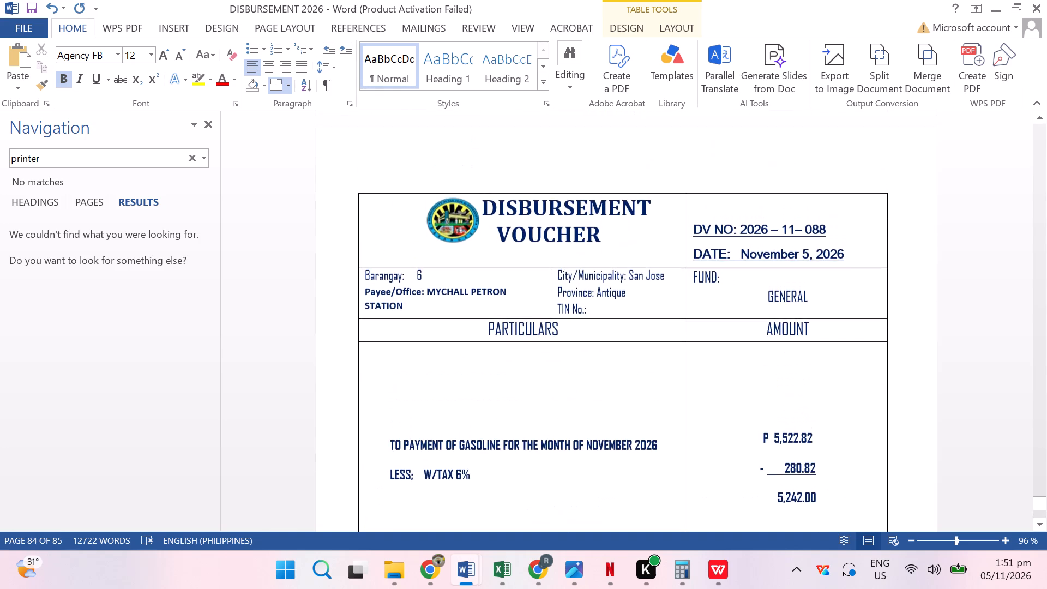
scroll(841, 383, "down", 19)
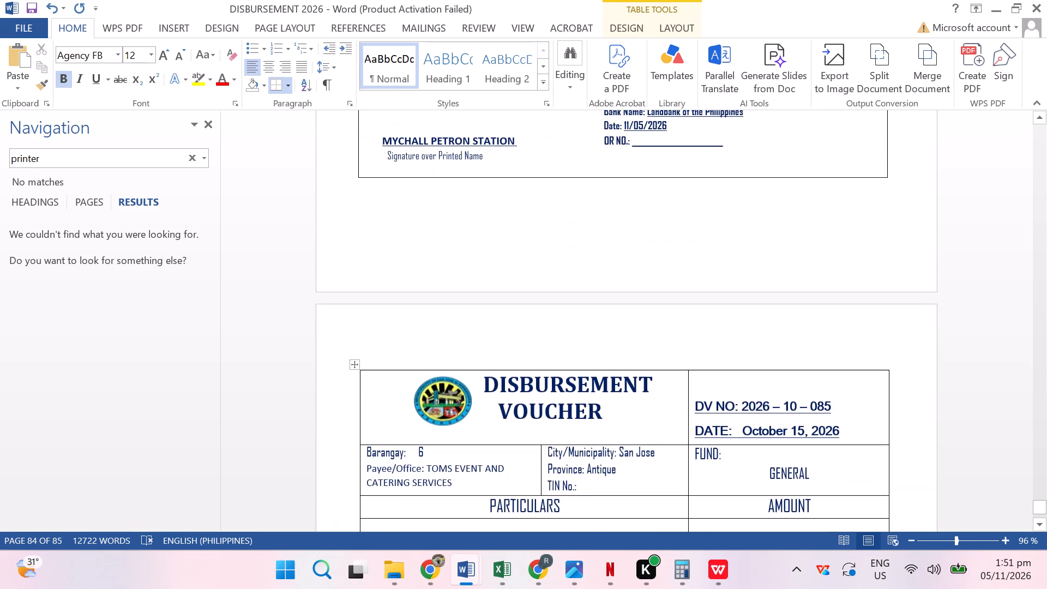
Change the ending of the DV number on the TOMS Event and Catering Services voucher to 089.
left_click_drag(830, 411, 823, 412)
key("9")
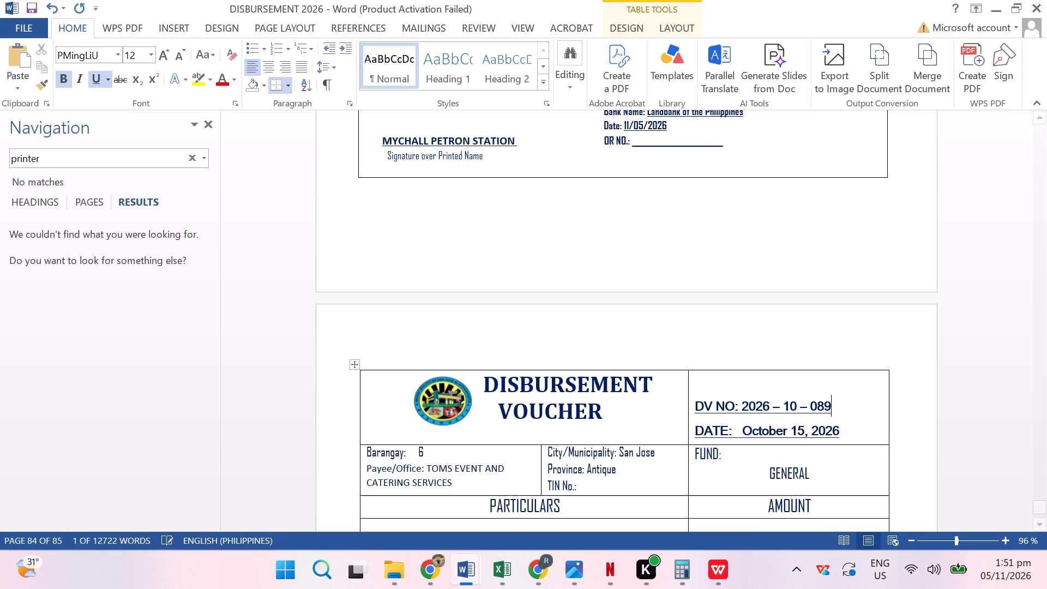
Check the preceding Mychall Petron Station voucher and set the catering voucher's date to November 5, 2026.
scroll(768, 479, "up", 4)
scroll(820, 451, "up", 4)
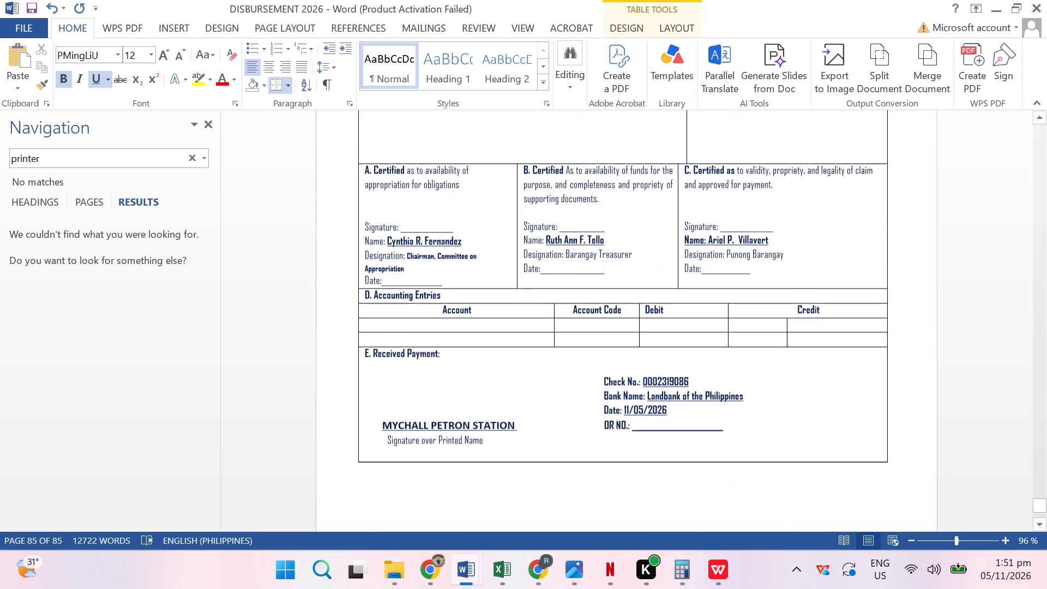
scroll(817, 435, "up", 9)
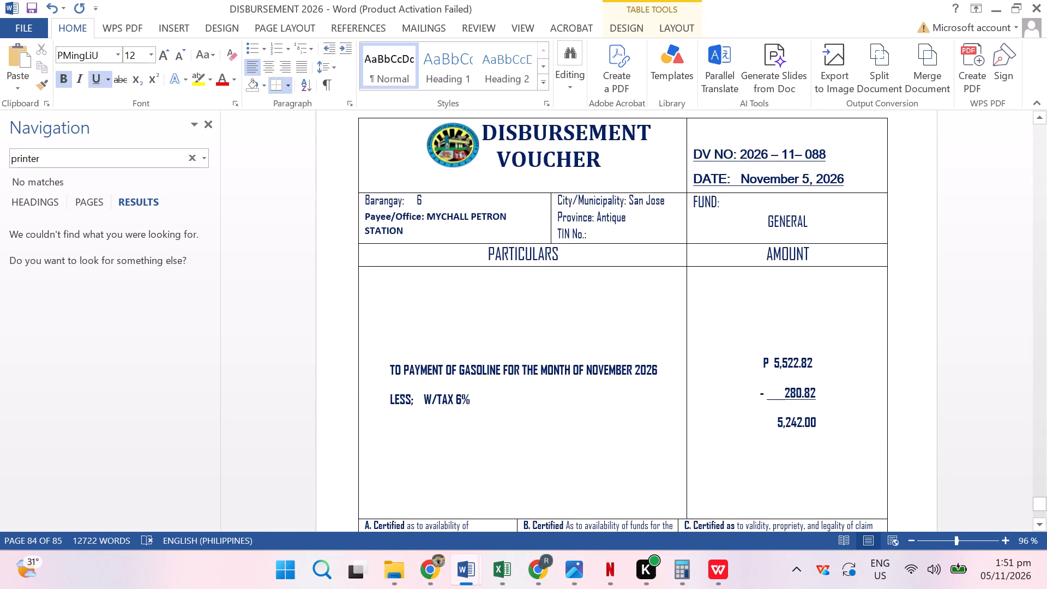
scroll(786, 432, "down", 17)
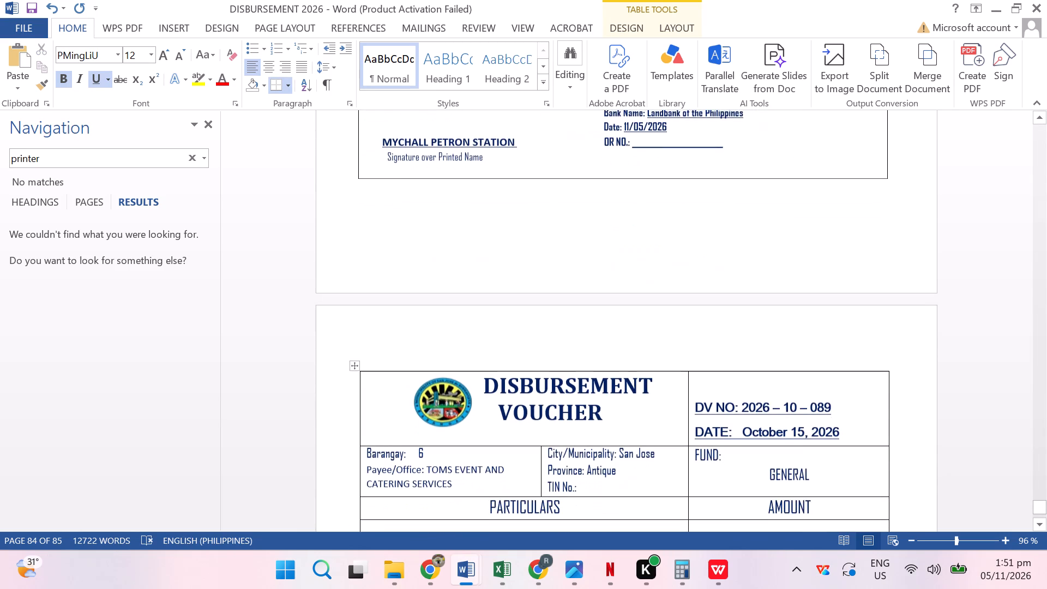
left_click_drag(744, 435, 831, 436)
type("Nover")
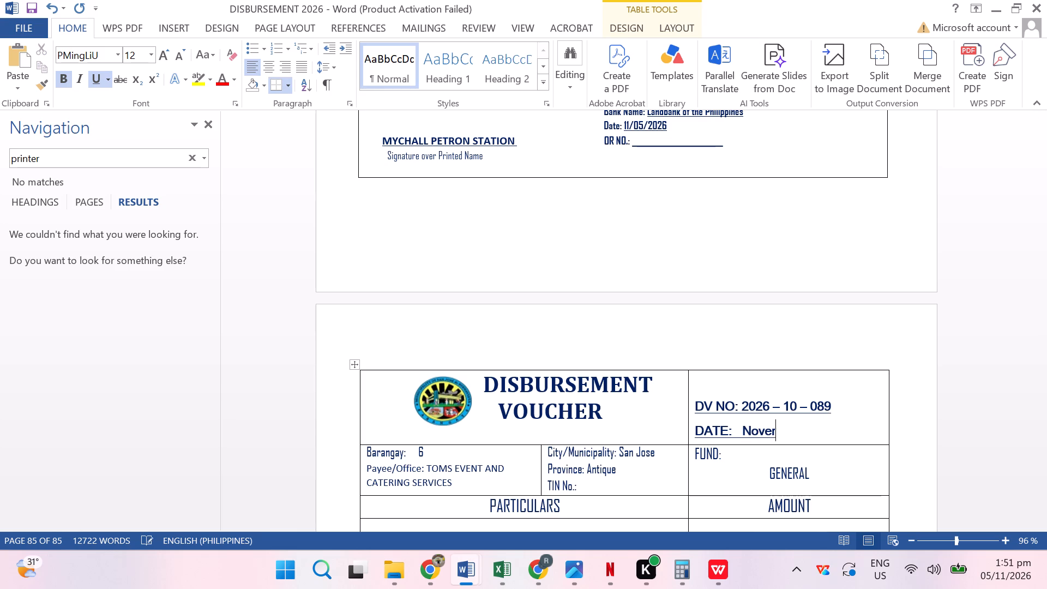
type("mber 5, 2026")
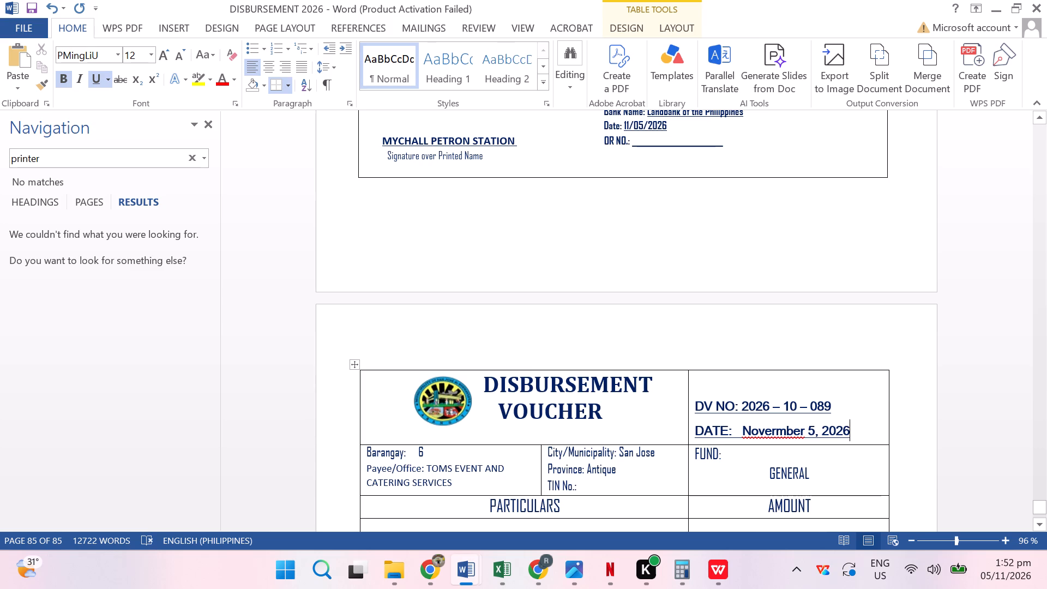
left_click(760, 473)
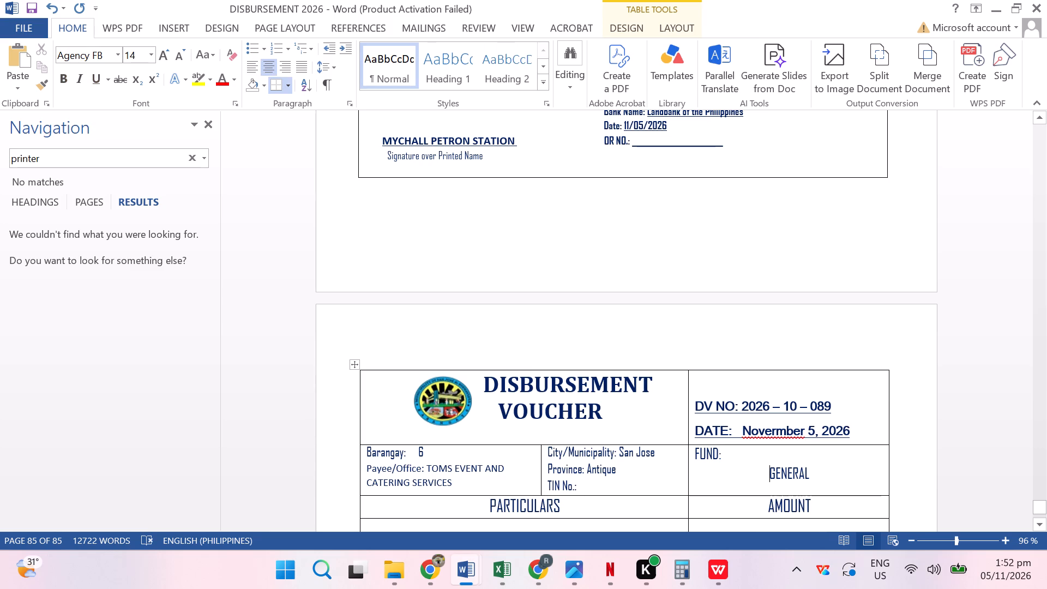
left_click(776, 433)
key("BackSpace")
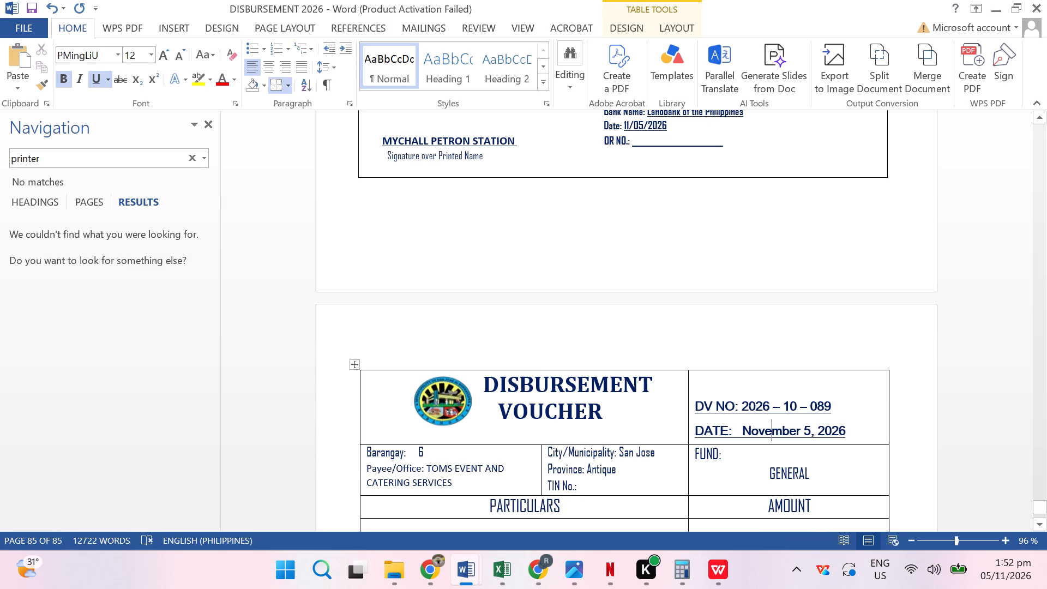
scroll(597, 493, "down", 9)
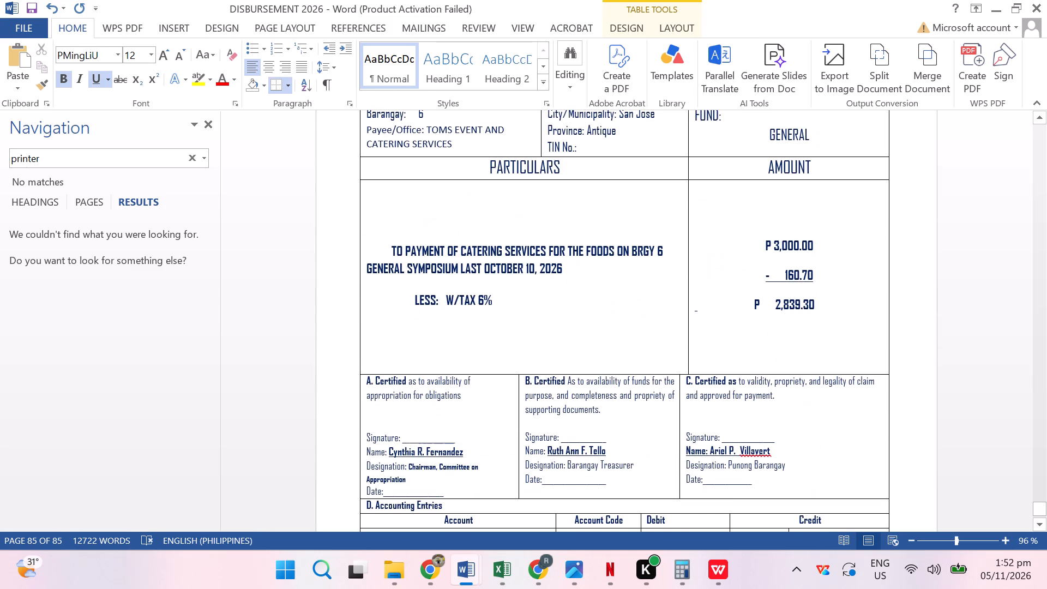
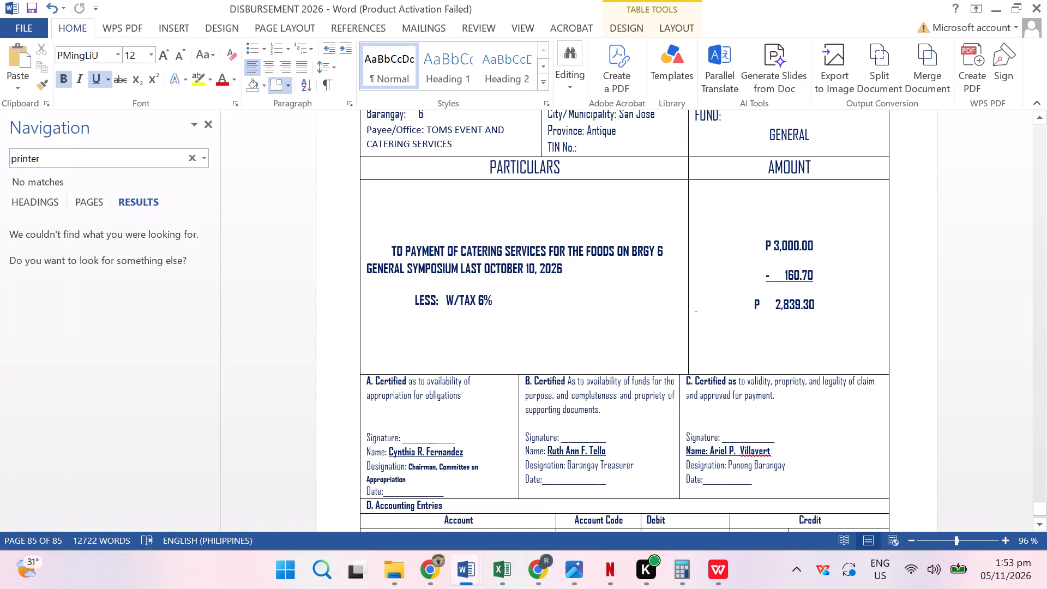
Review the rest of the catering voucher, through the check number and date in the Received Payment section.
scroll(558, 445, "down", 6)
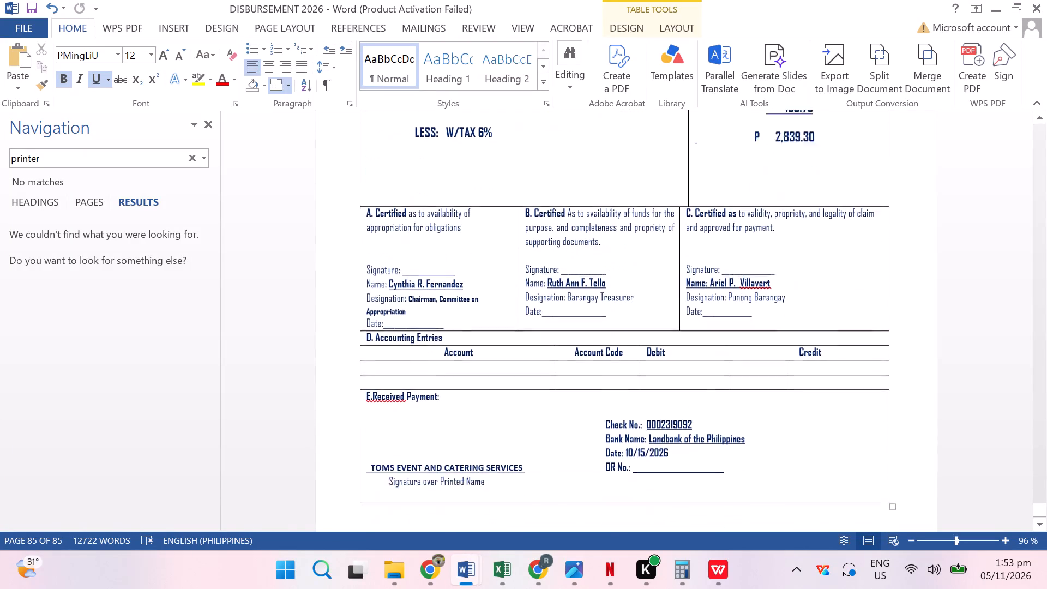
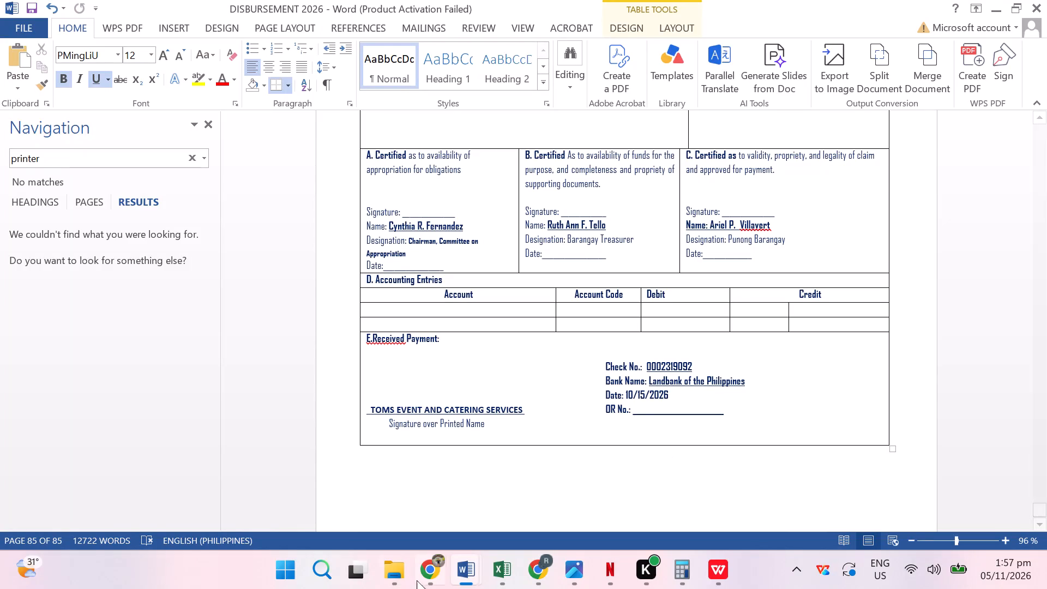
Switch to the Facebook chat in Chrome and react with a heart to the message about attaching the cheque to the voucher.
left_click(430, 569)
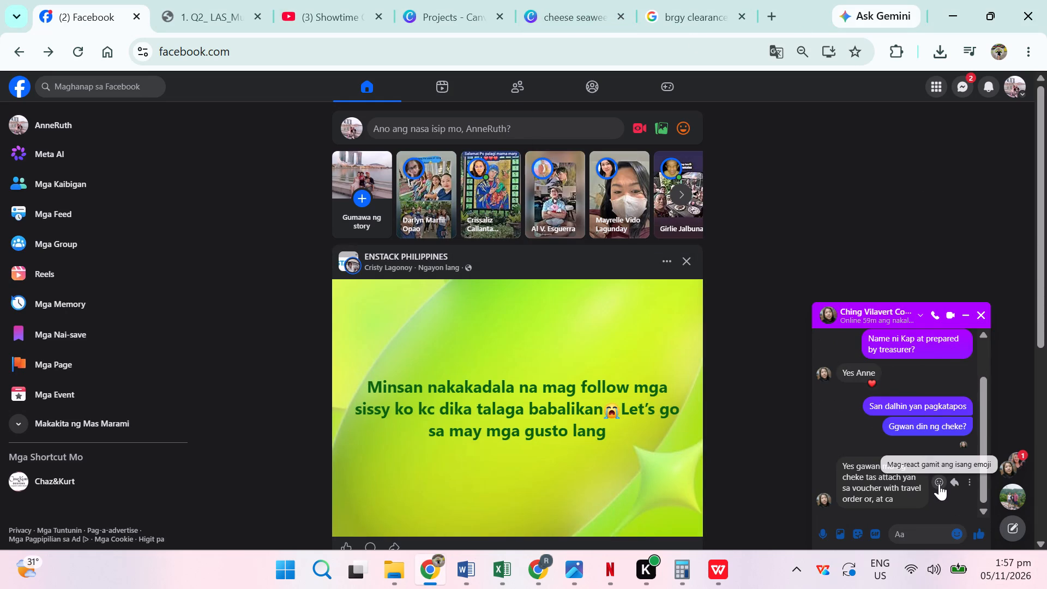
left_click(939, 483)
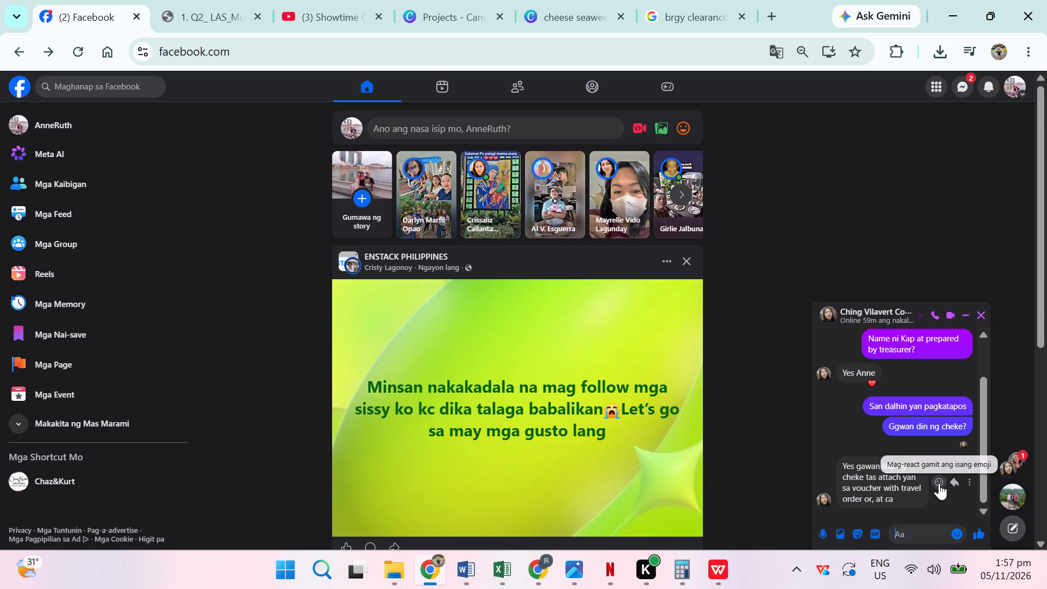
left_click(875, 462)
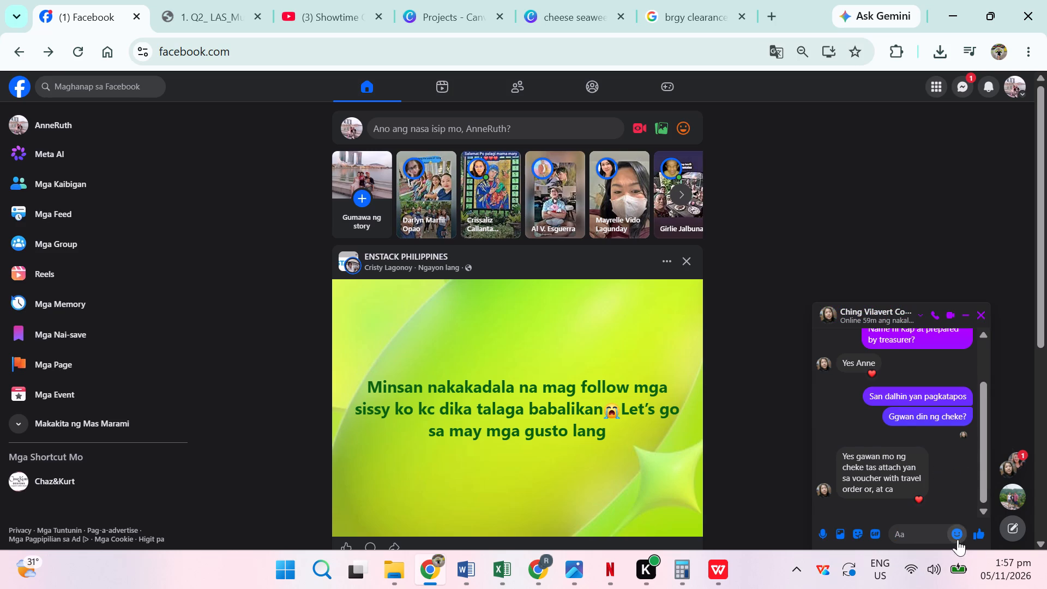
Begin a reply to the message about Kap's name on the cheque with "ok nang,,".
left_click(941, 534)
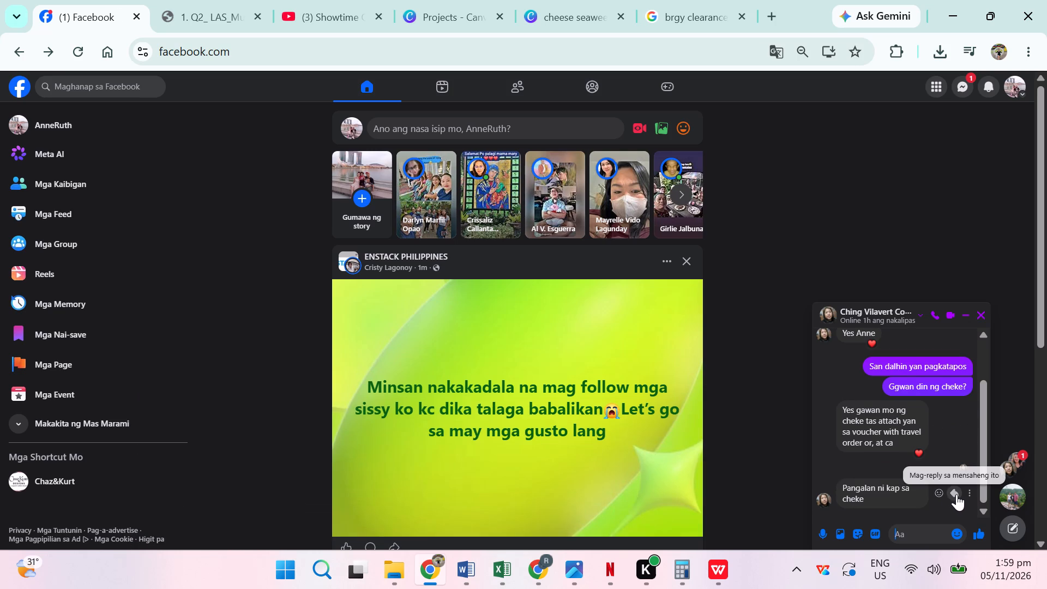
left_click(919, 537)
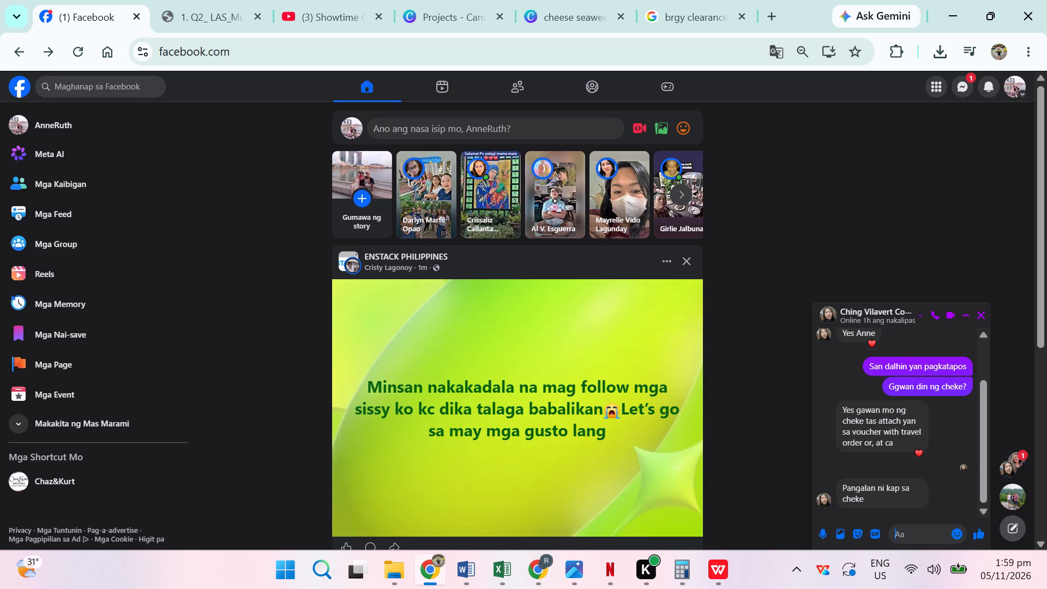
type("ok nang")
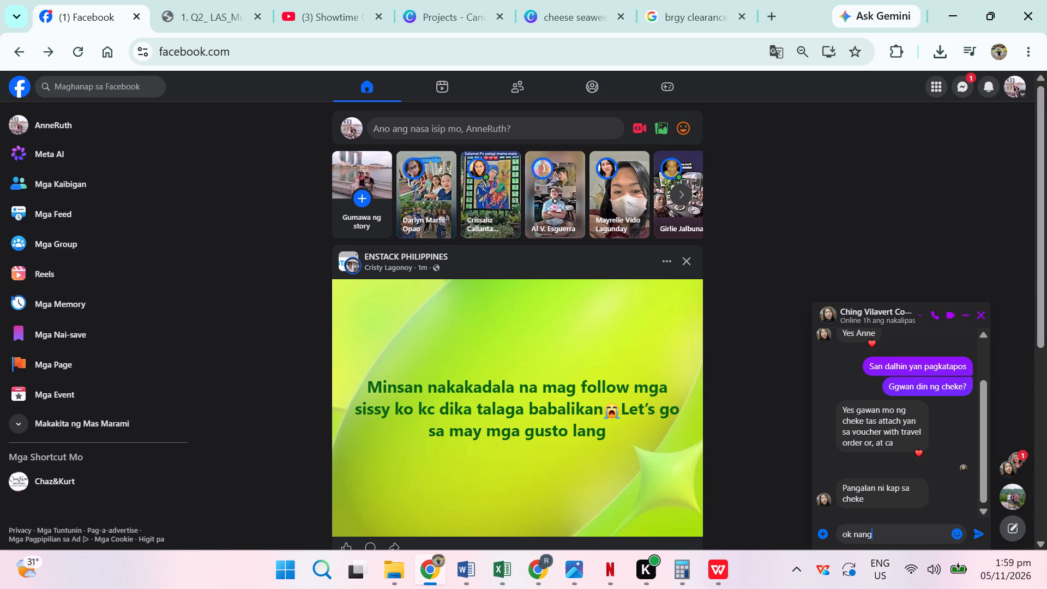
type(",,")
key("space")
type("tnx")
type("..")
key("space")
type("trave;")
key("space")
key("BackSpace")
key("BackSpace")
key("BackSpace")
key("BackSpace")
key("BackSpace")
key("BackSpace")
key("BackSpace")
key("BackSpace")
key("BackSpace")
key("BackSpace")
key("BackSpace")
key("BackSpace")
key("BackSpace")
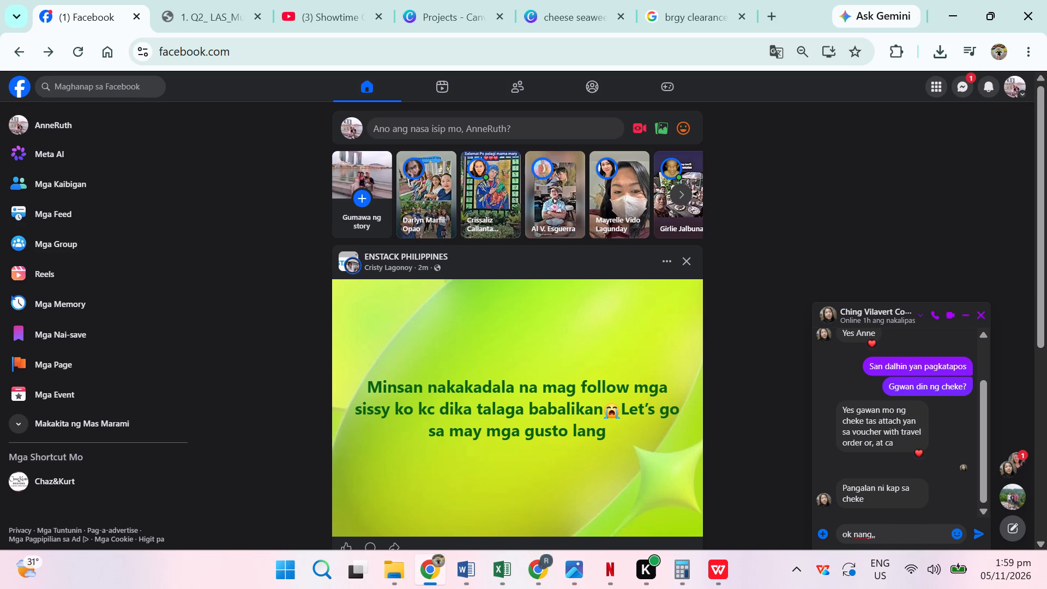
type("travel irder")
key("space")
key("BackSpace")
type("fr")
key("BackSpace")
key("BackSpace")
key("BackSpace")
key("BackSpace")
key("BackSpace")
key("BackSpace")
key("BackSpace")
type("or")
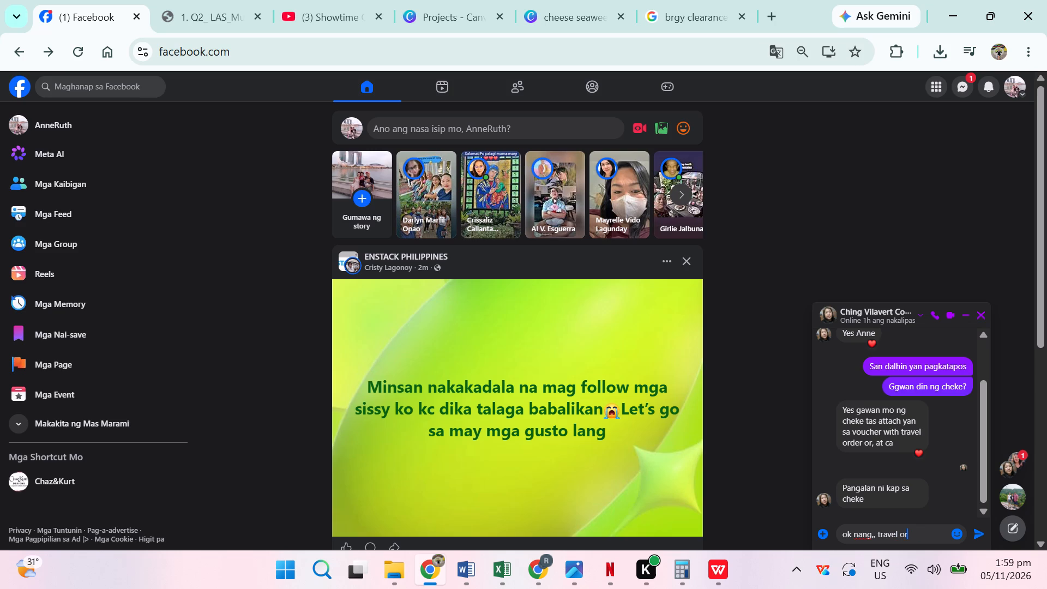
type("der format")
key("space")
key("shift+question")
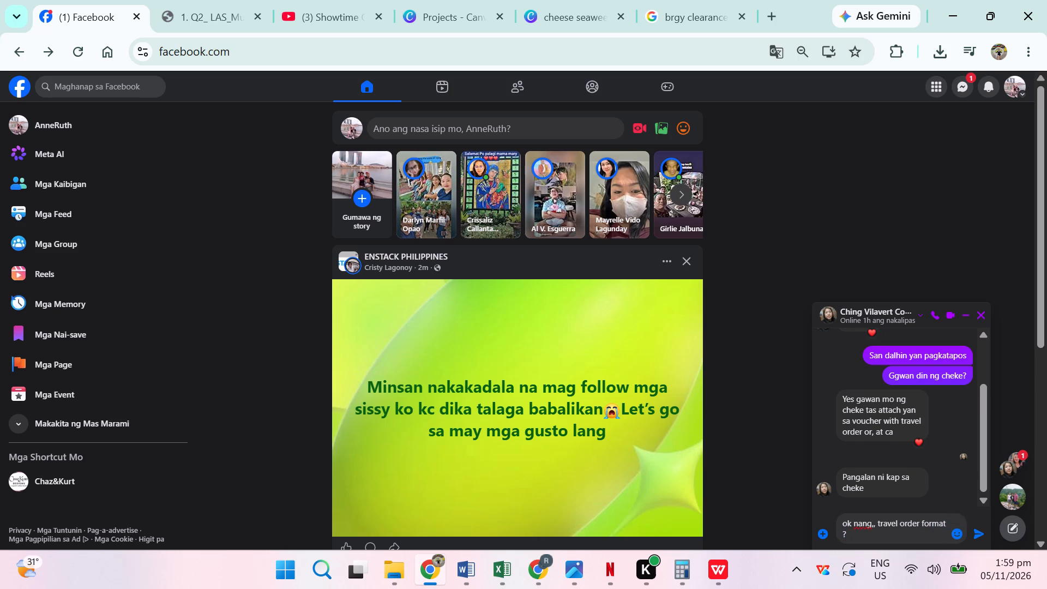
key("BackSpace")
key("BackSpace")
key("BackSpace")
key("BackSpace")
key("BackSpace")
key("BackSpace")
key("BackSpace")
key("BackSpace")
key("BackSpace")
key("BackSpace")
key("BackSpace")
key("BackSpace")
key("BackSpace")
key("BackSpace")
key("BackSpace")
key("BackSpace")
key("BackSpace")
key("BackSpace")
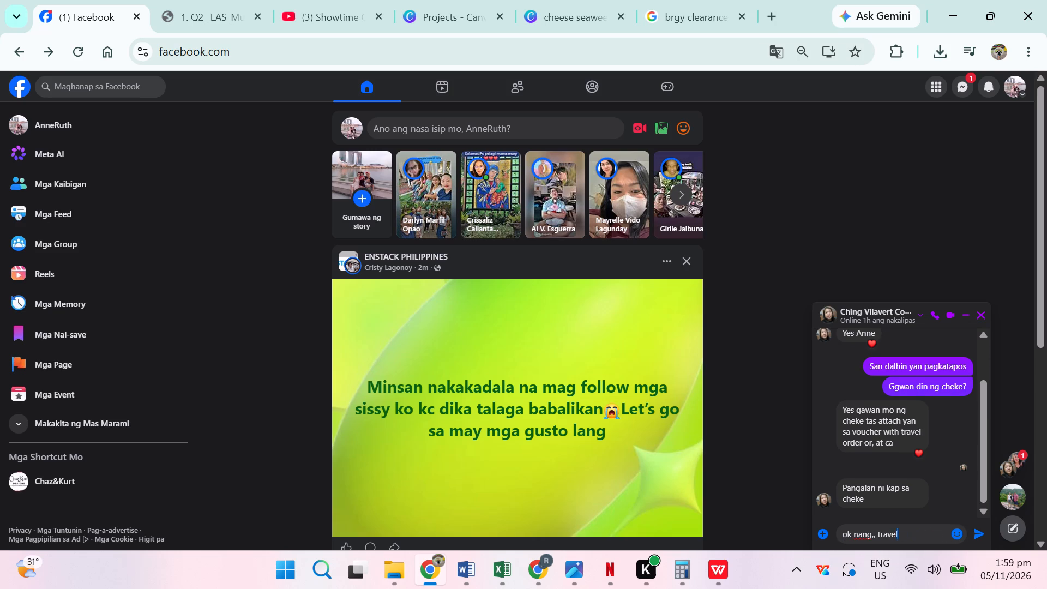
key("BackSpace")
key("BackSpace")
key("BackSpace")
Complete the reply with "tnx travel order format?" and send it.
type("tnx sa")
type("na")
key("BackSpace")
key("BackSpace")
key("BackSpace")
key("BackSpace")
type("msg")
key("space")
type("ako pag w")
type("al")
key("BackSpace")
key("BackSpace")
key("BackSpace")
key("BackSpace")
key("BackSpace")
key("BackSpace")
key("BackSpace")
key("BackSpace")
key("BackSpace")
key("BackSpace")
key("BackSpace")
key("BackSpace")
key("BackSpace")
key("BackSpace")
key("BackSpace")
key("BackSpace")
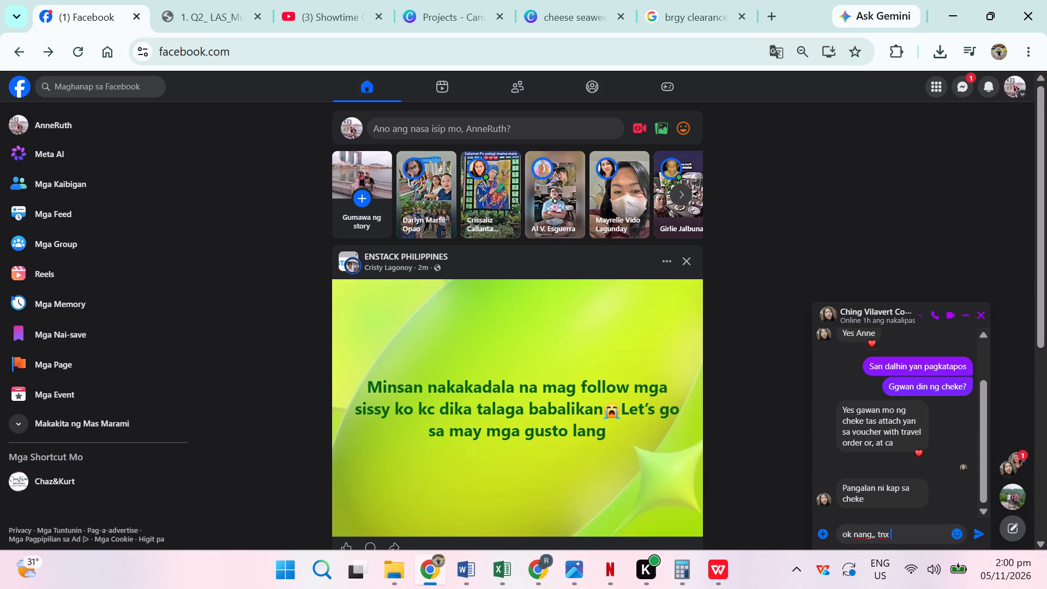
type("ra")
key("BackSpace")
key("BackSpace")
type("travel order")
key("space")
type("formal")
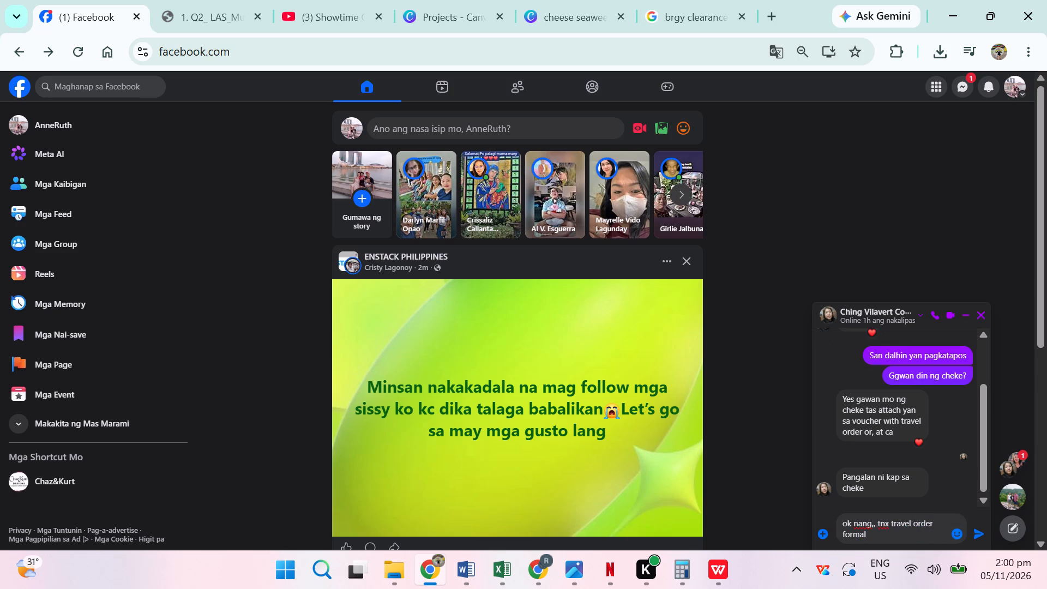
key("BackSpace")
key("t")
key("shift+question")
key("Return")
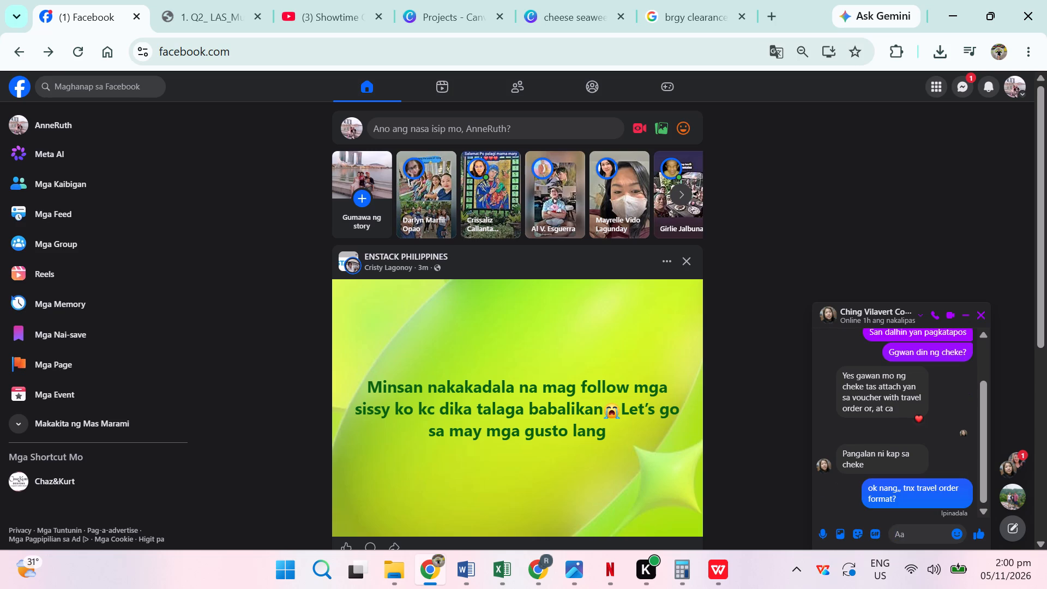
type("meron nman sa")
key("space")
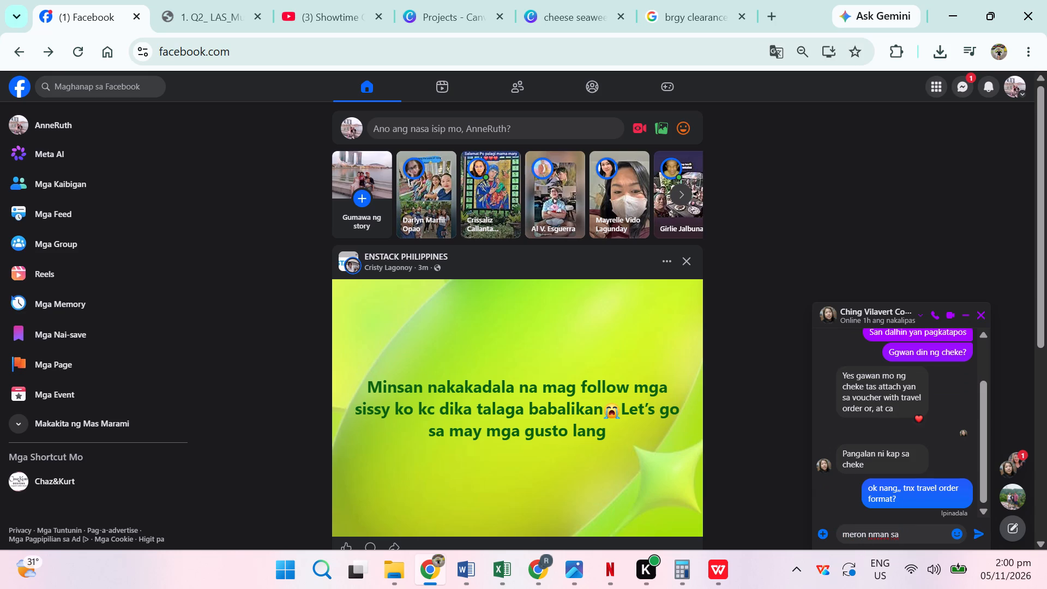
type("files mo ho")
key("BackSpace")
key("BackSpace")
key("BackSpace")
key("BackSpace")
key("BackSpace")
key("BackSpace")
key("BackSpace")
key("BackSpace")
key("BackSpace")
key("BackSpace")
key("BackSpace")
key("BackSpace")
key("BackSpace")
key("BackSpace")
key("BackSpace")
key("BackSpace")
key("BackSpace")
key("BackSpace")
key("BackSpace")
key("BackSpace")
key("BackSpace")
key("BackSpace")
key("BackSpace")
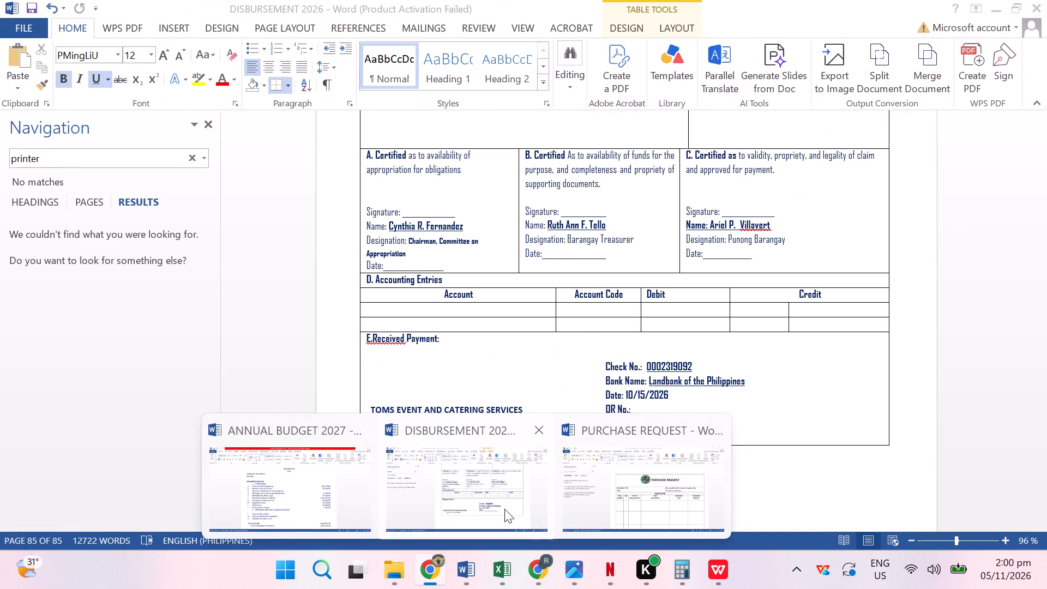
Switch back to the DISBURSEMENT 2026 document in Word and review the catering voucher's particulars, amounts and Received Payment section.
left_click(506, 512)
scroll(553, 311, "up", 4)
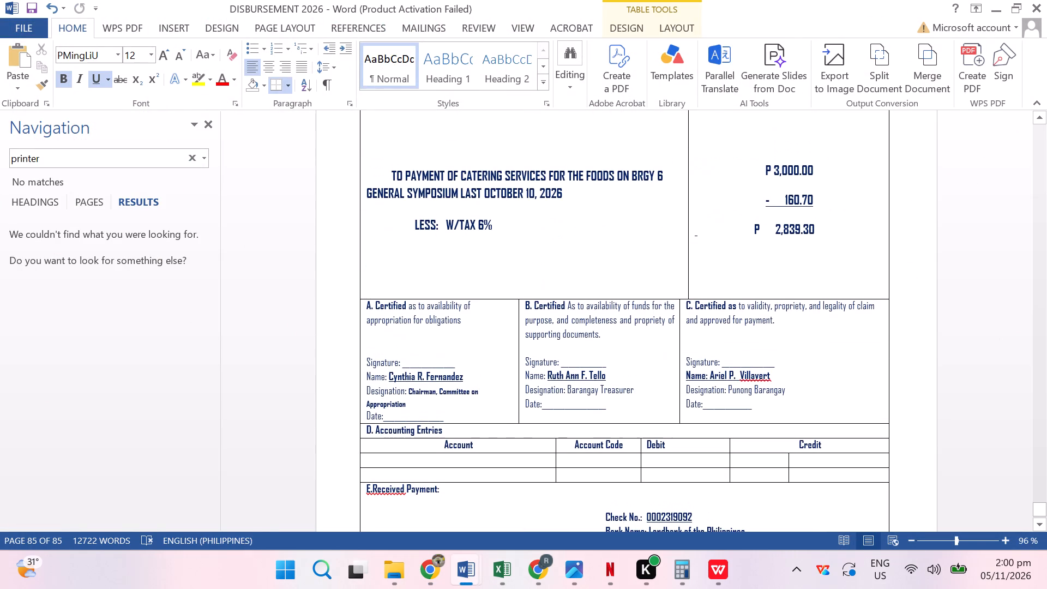
scroll(574, 335, "down", 2)
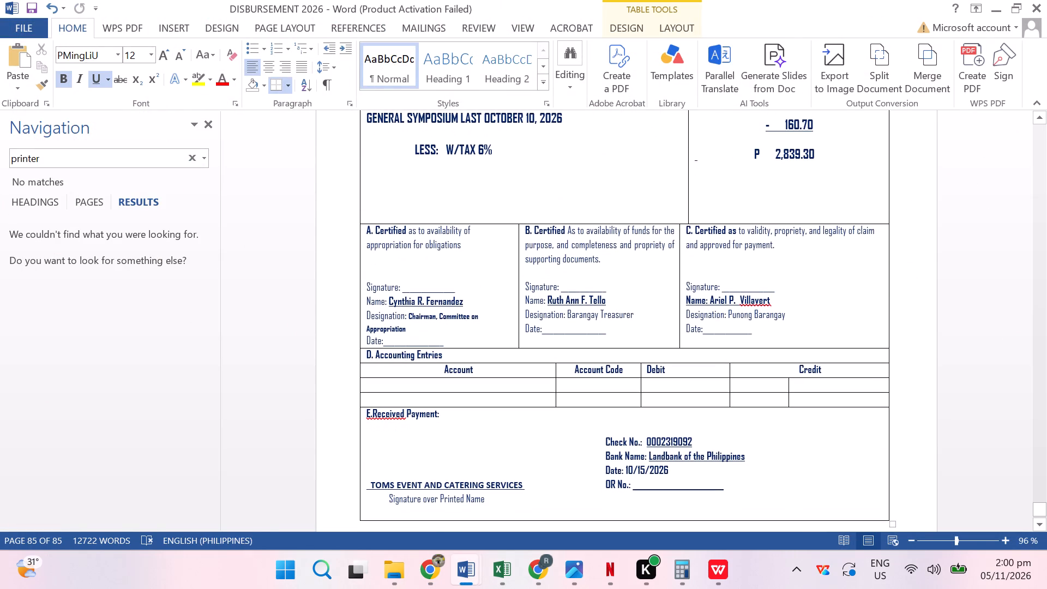
scroll(574, 332, "up", 2)
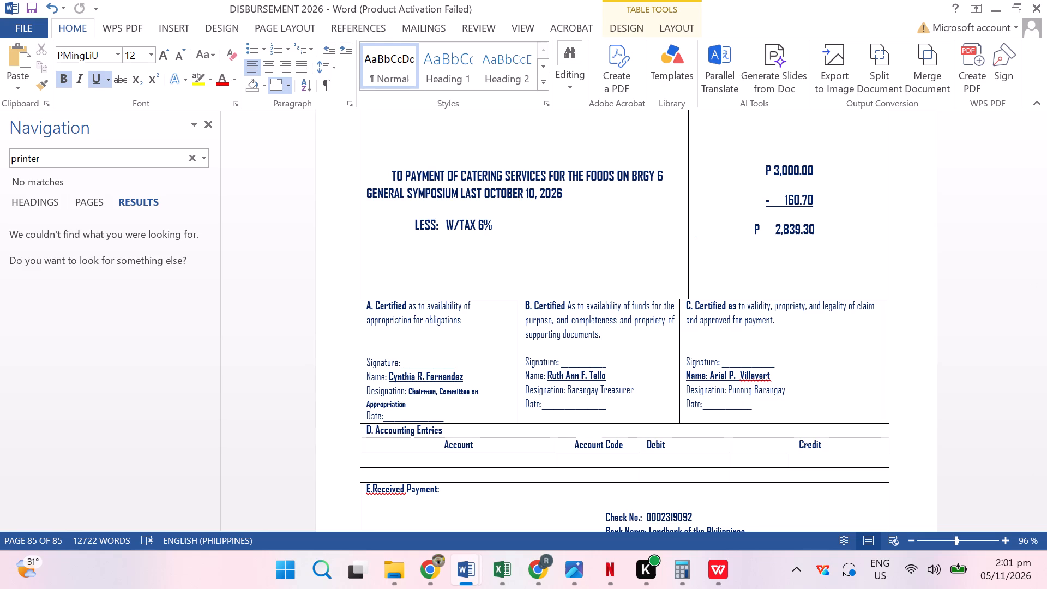
Review the catering voucher from its DV number and date through the amounts to the Received Payment section.
scroll(589, 283, "up", 4)
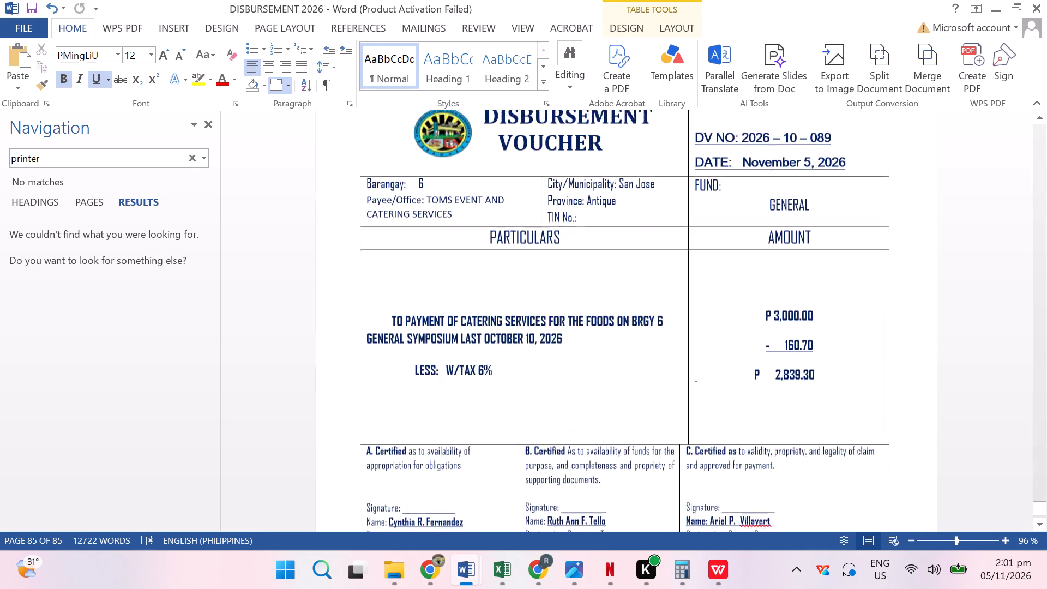
scroll(703, 315, "up", 4)
scroll(715, 341, "down", 7)
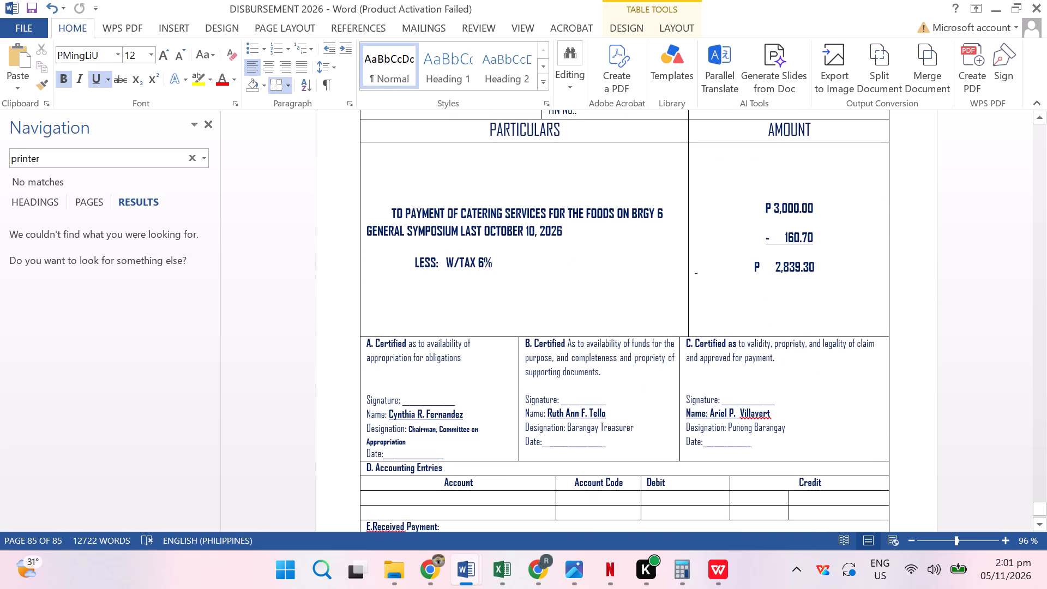
scroll(547, 354, "up", 2)
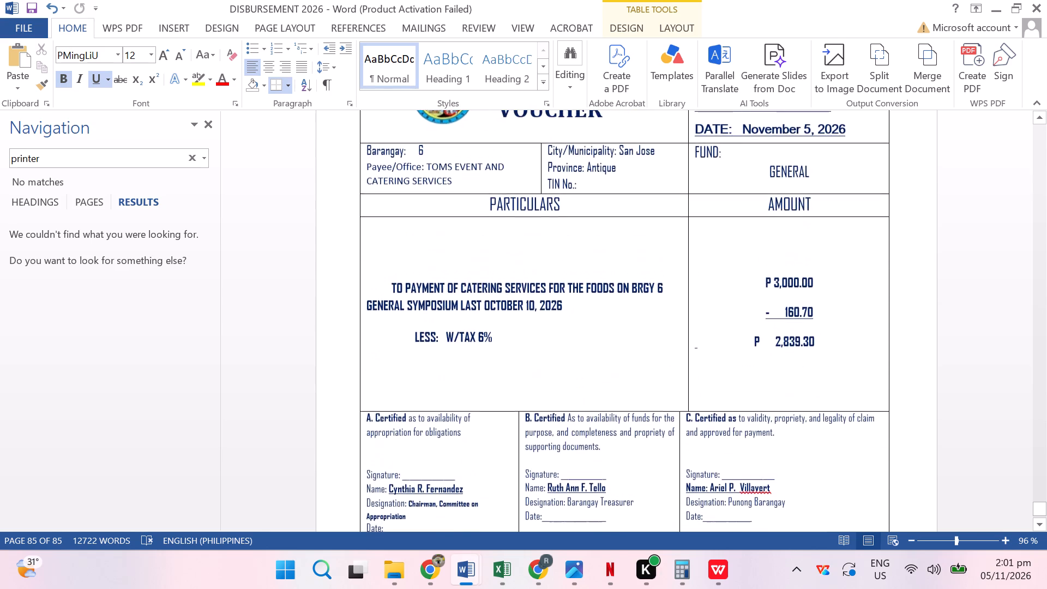
scroll(547, 351, "up", 2)
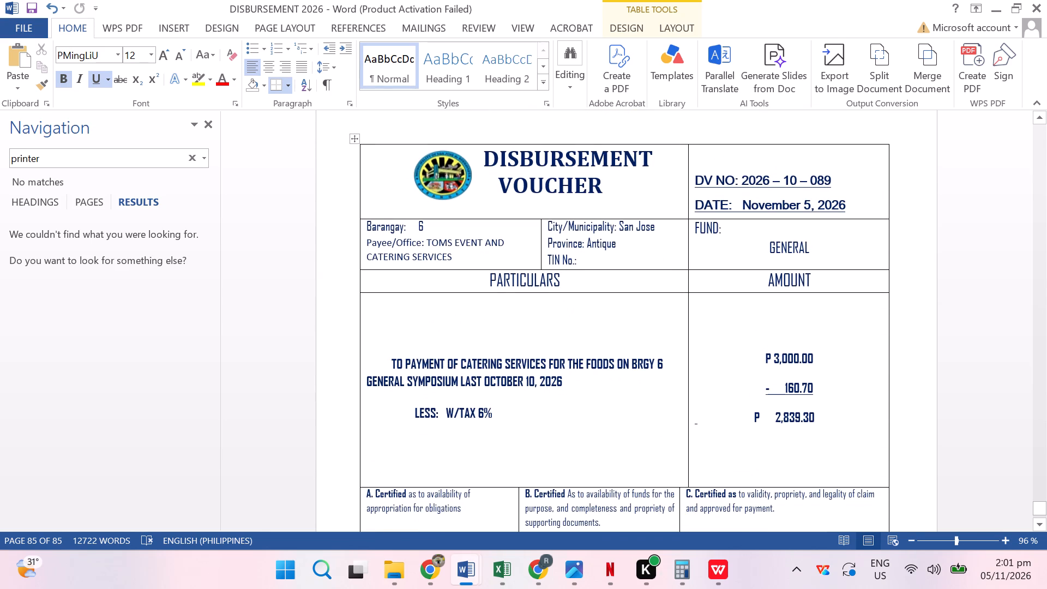
scroll(547, 350, "down", 9)
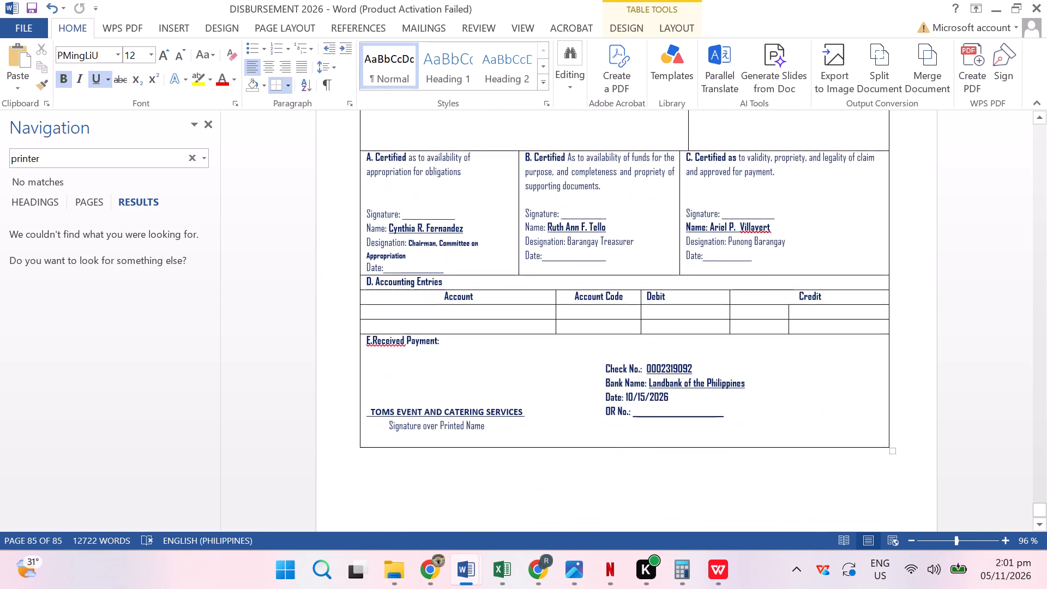
Set the voucher's header date to November 6, 2026.
scroll(545, 336, "up", 10)
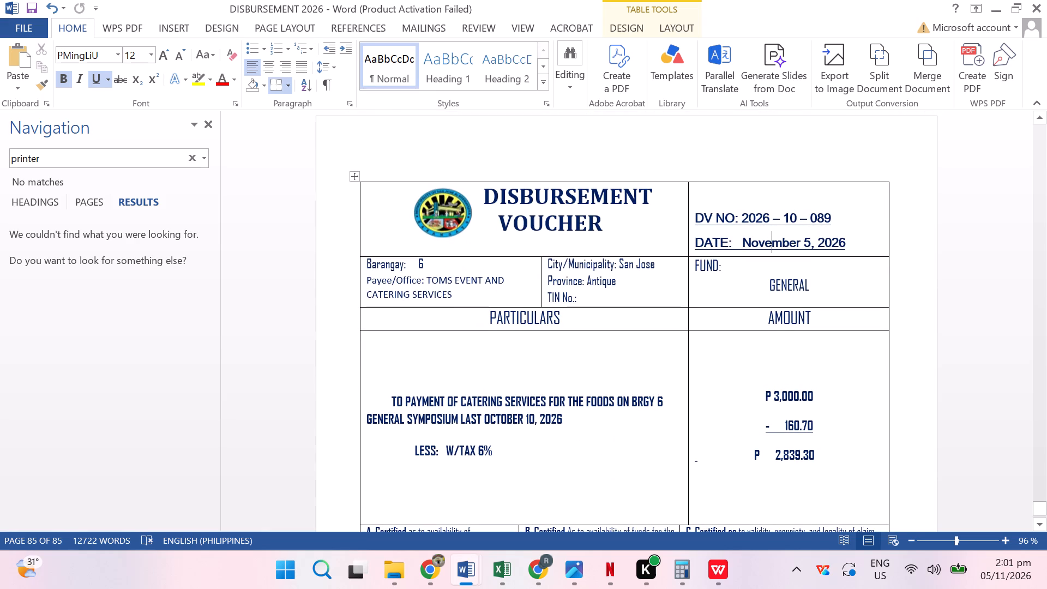
left_click(807, 245)
key("BackSpace")
key("6")
Change the last digit of the check number in the Received Payment section to 5.
scroll(793, 330, "down", 4)
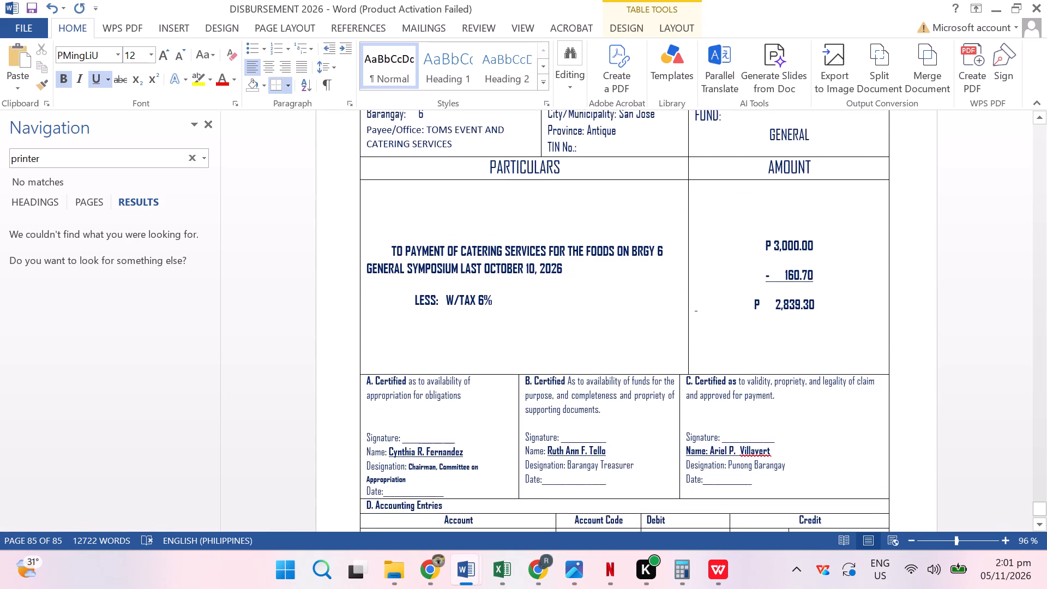
scroll(741, 372, "down", 2)
scroll(642, 489, "down", 3)
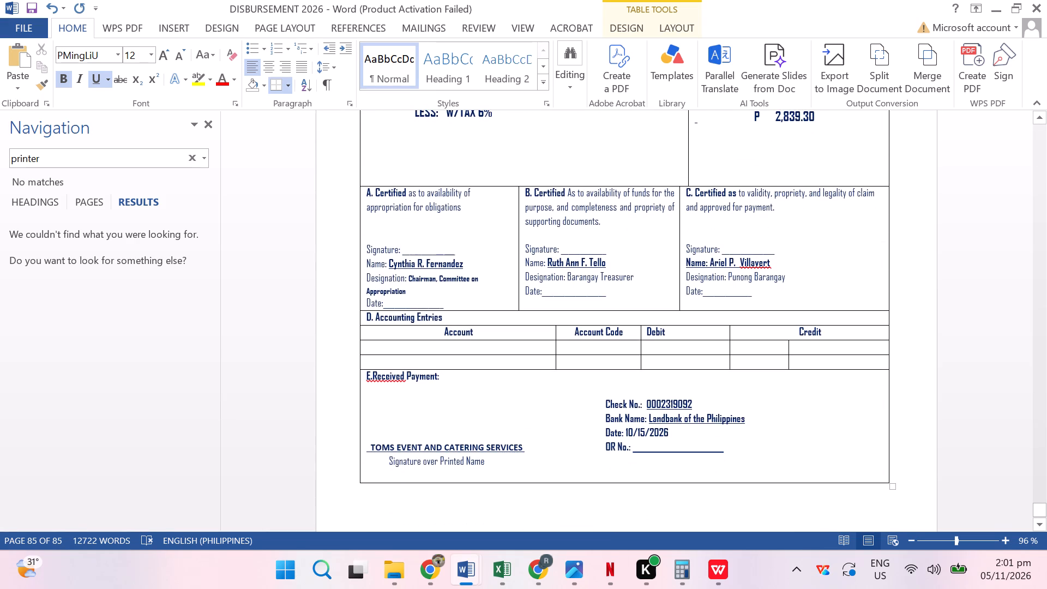
left_click_drag(693, 405, 662, 407)
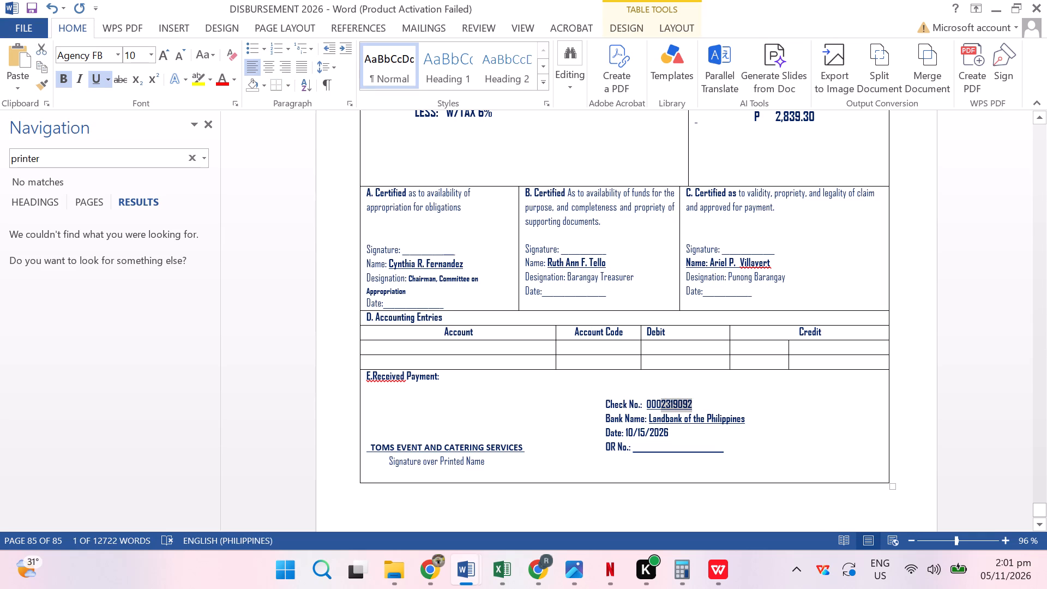
key("Page_Down")
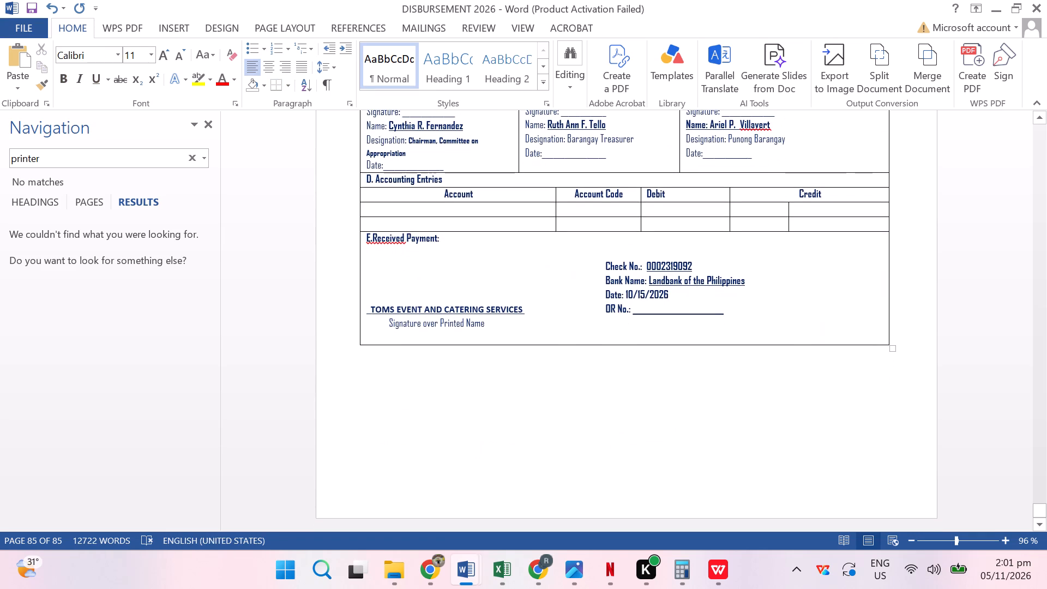
left_click(702, 260)
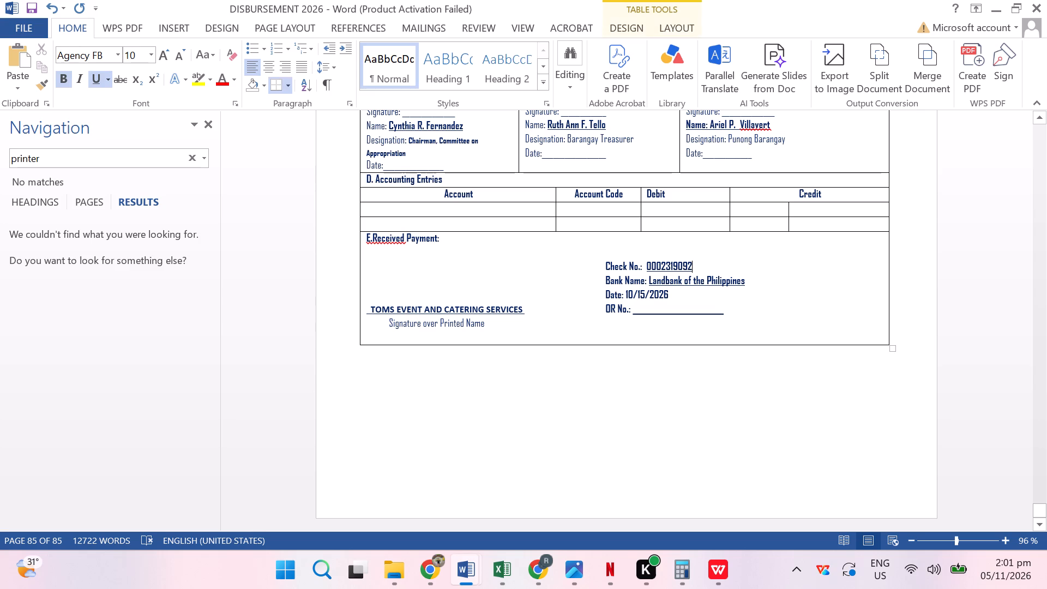
key("BackSpace")
key("5")
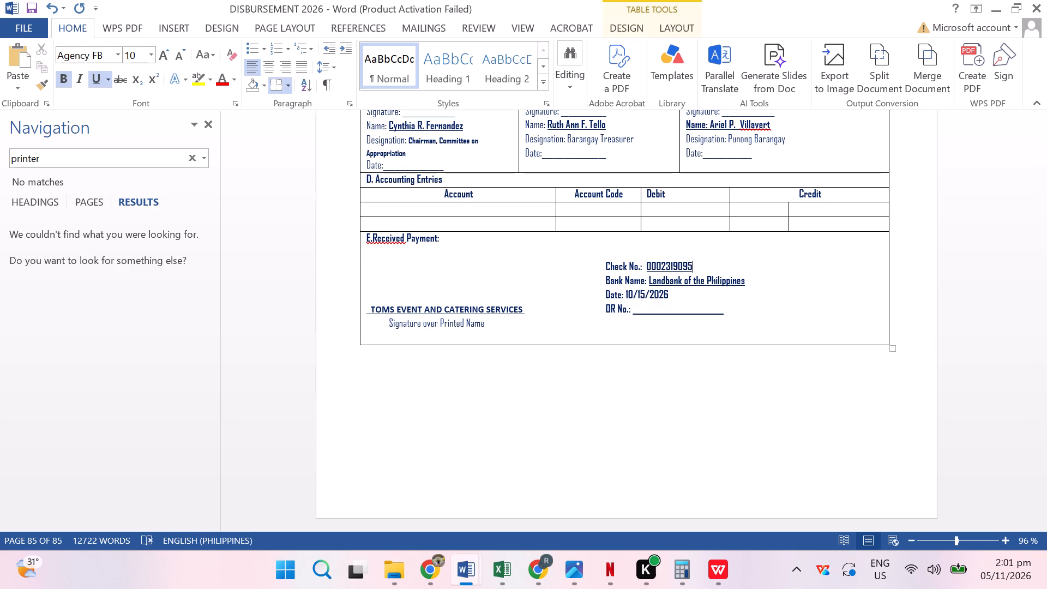
Set the check date in the Received Payment section to 11/06/2026.
left_click(645, 294)
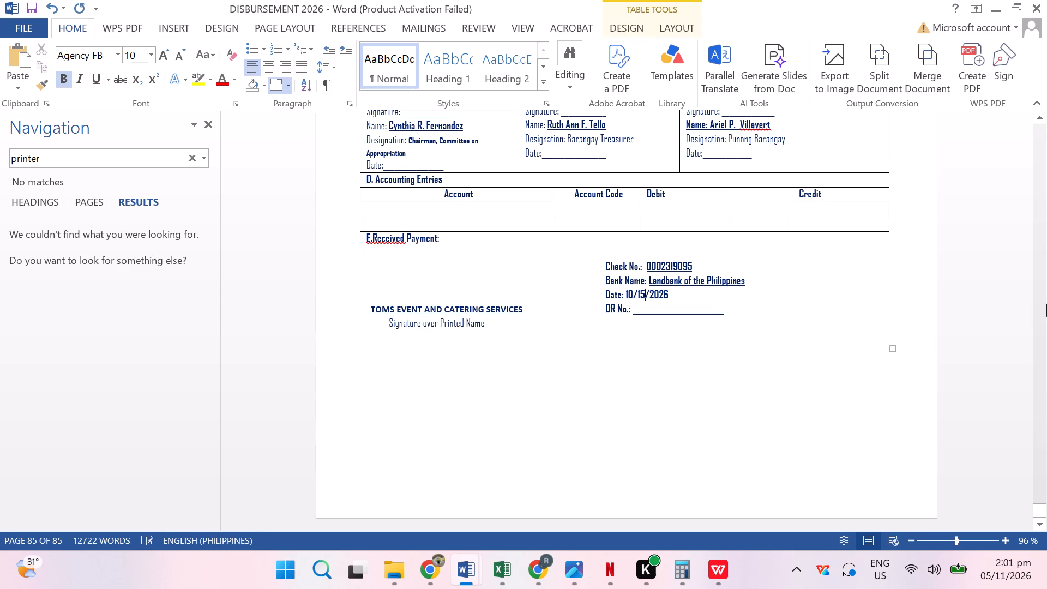
key("BackSpace")
key("BackSpace")
key("BackSpace")
key("0")
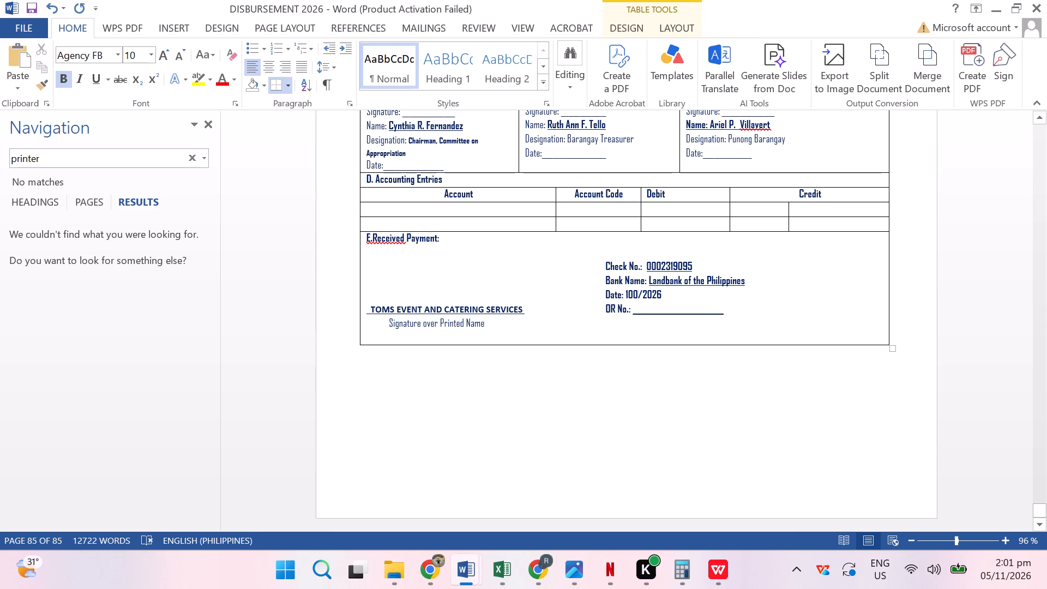
key("6")
key("BackSpace")
key("BackSpace")
key("slash")
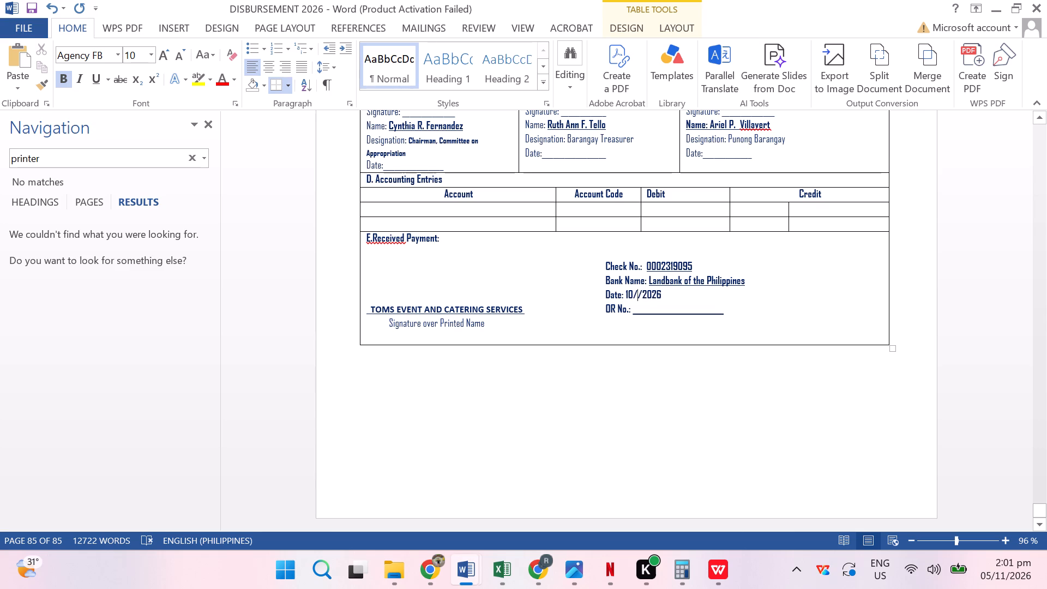
key("0")
key("6")
left_click(630, 296)
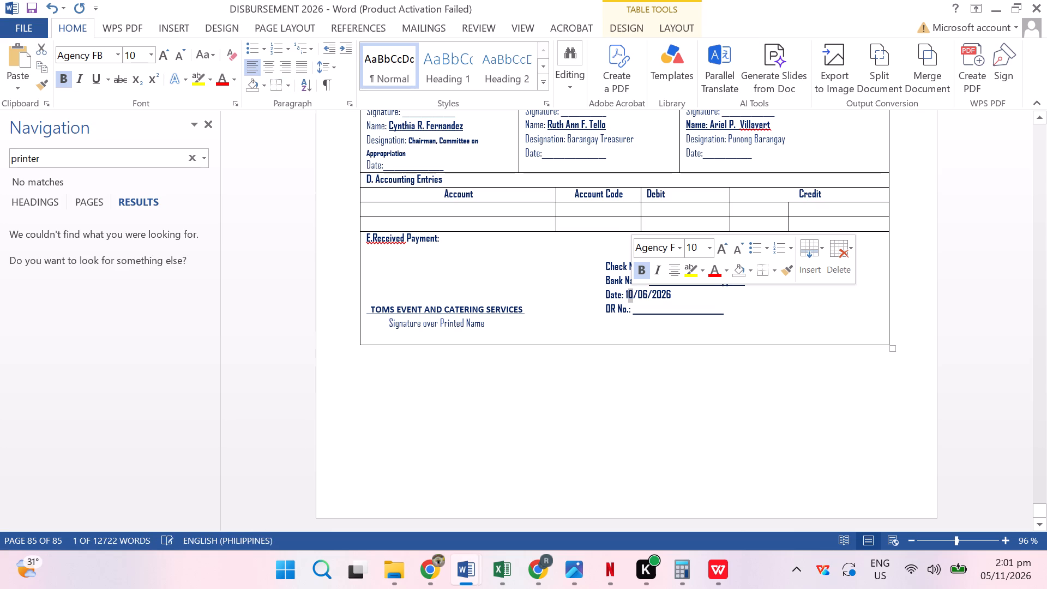
key("Right")
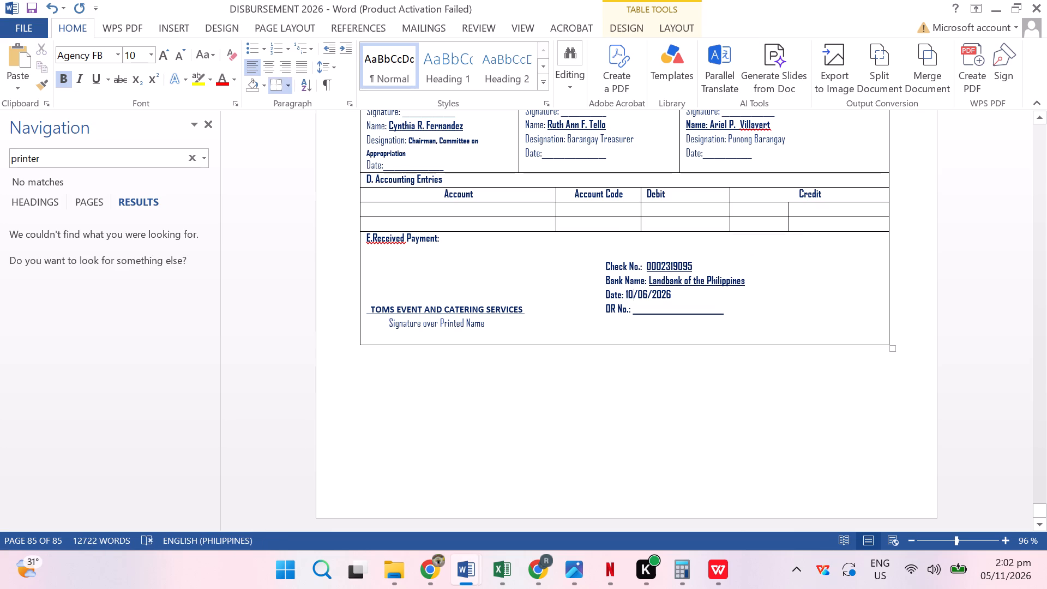
key("BackSpace")
key("1")
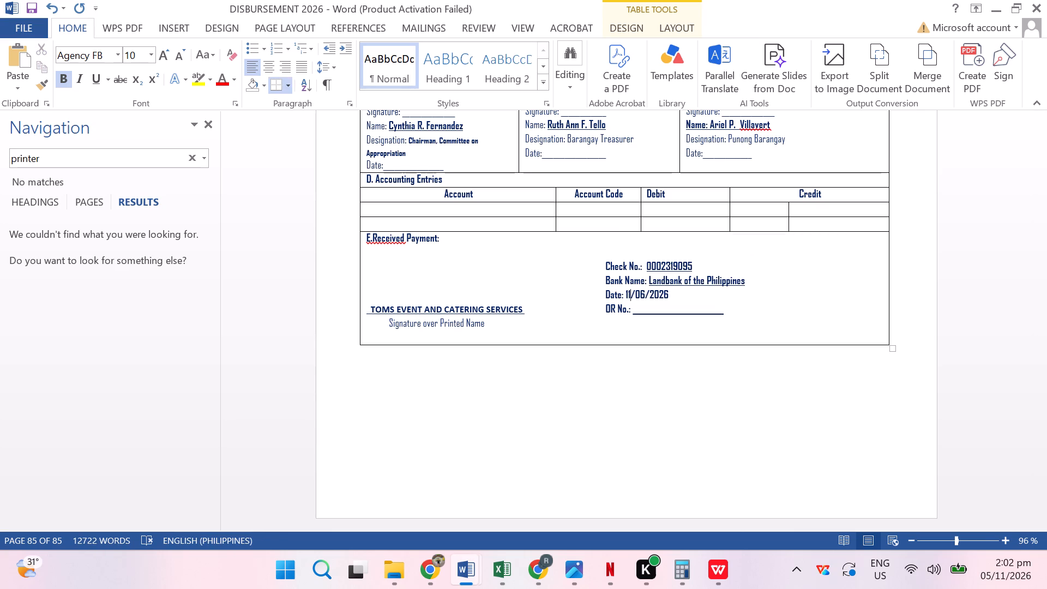
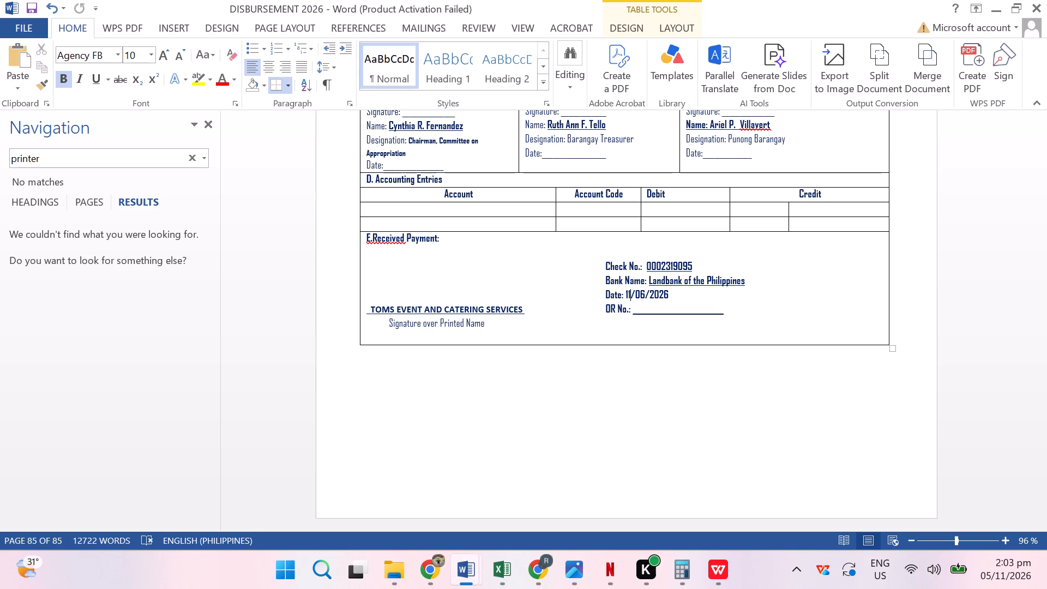
Set the check date in the Mychall Petron Station voucher's Received Payment section to 11/06/2026.
left_click(635, 334)
scroll(682, 342, "up", 7)
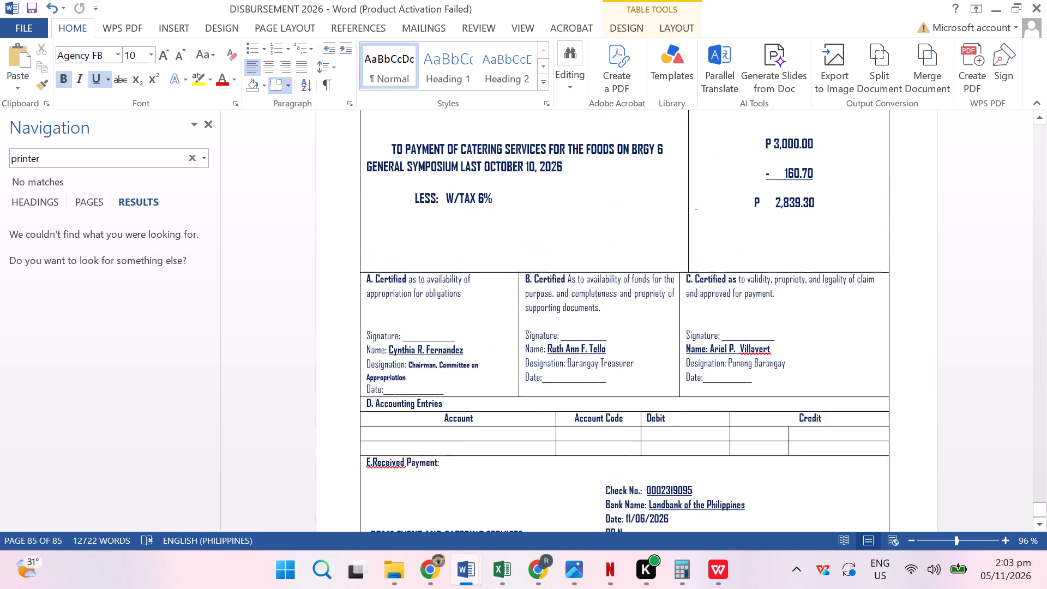
scroll(682, 341, "down", 3)
scroll(688, 340, "up", 17)
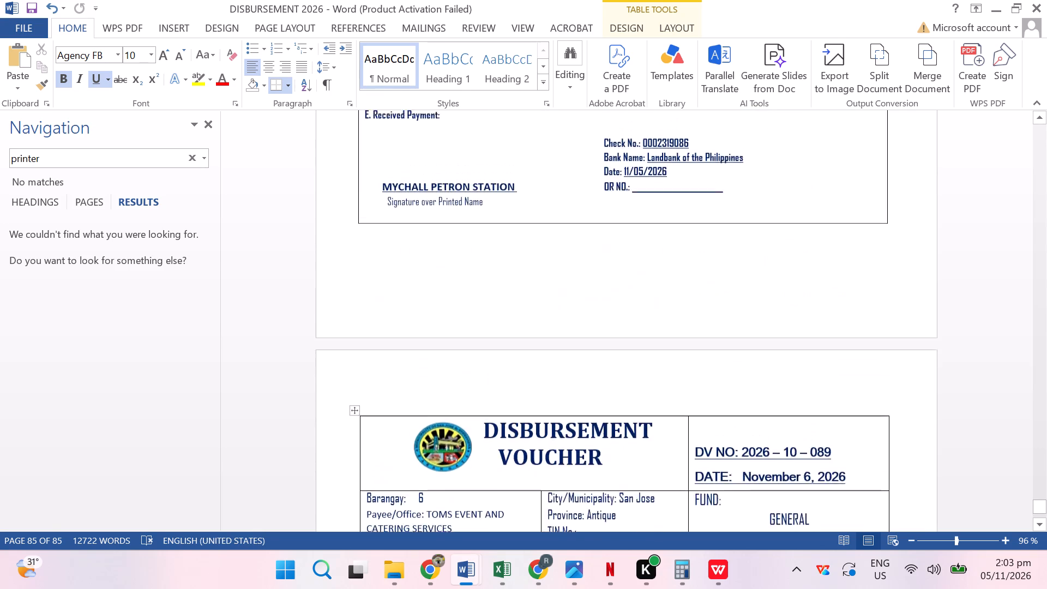
scroll(690, 341, "up", 3)
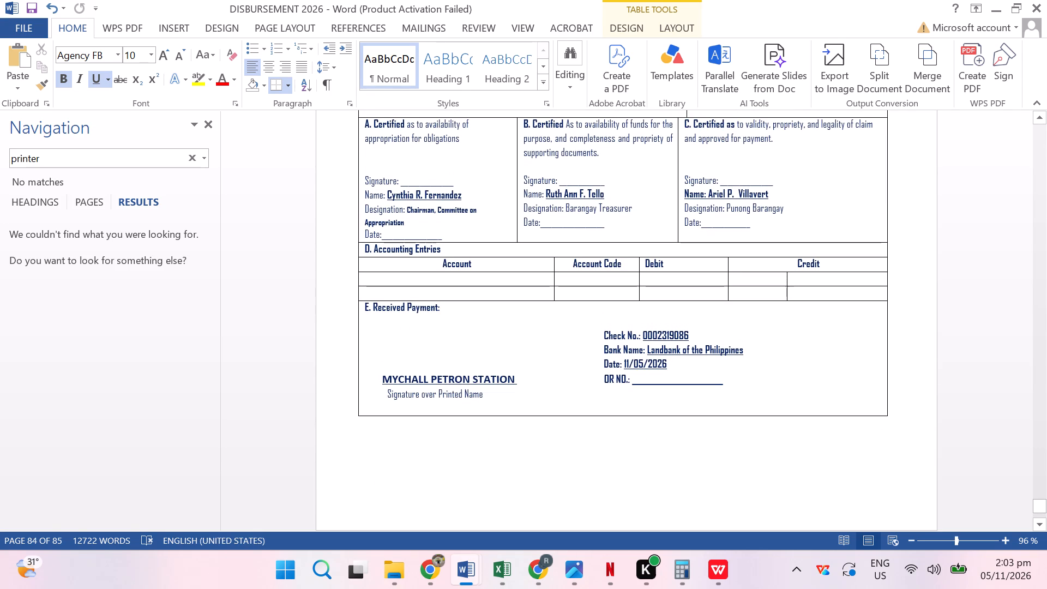
left_click(642, 364)
key("BackSpace")
key("6")
Change the last two digits of the check number in the Mychall Petron Station voucher's Received Payment section to 96.
scroll(659, 382, "down", 19)
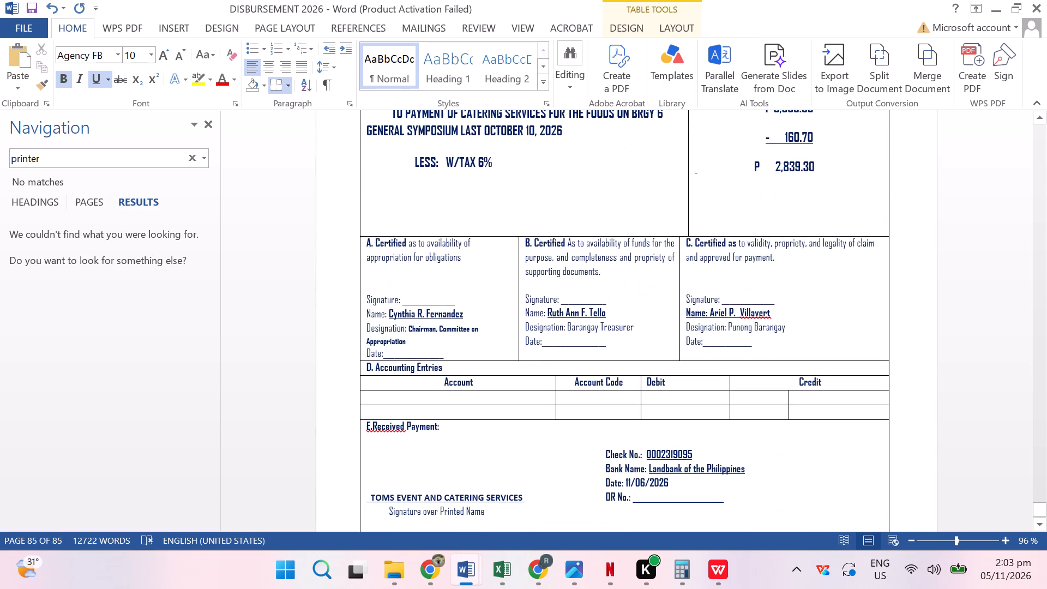
scroll(614, 443, "up", 10)
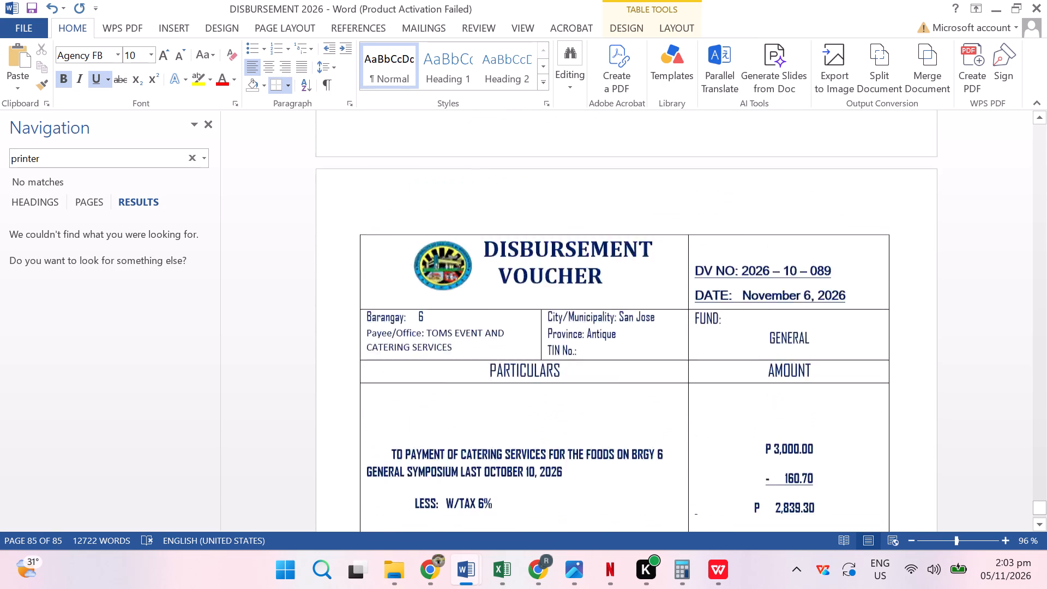
scroll(614, 443, "up", 8)
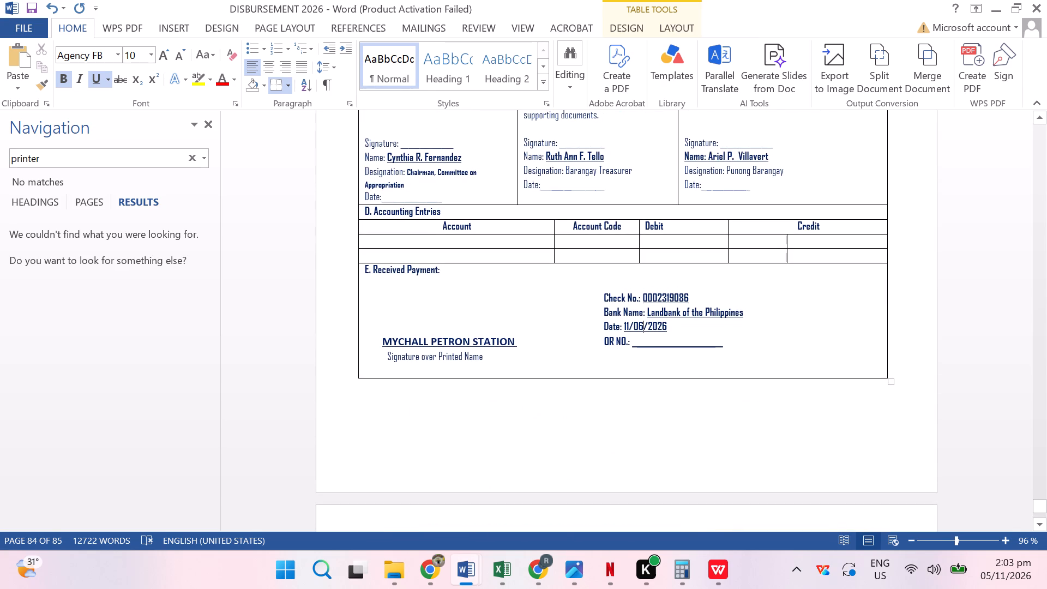
left_click(698, 299)
key("BackSpace")
key("BackSpace")
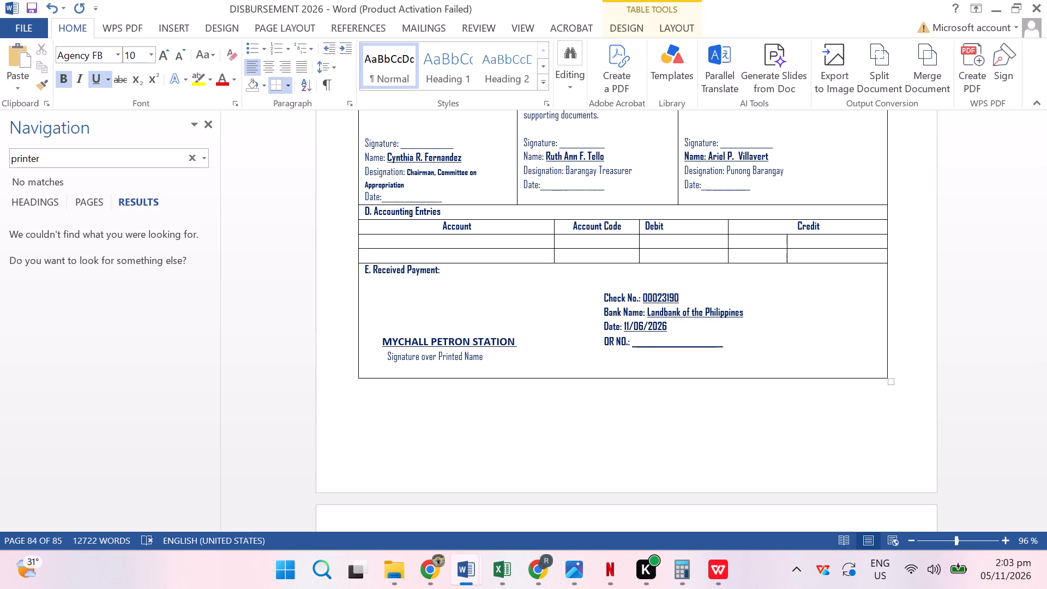
key("9")
key("6")
left_click(638, 350)
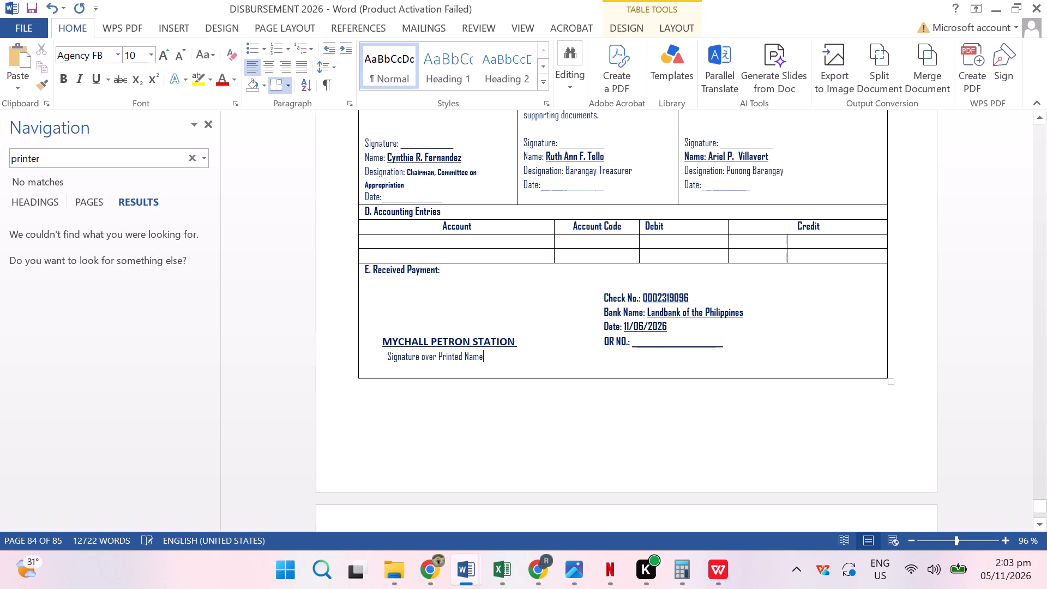
Check the DV number and date in the header of the Mychall Petron Station gasoline voucher.
scroll(595, 337, "up", 3)
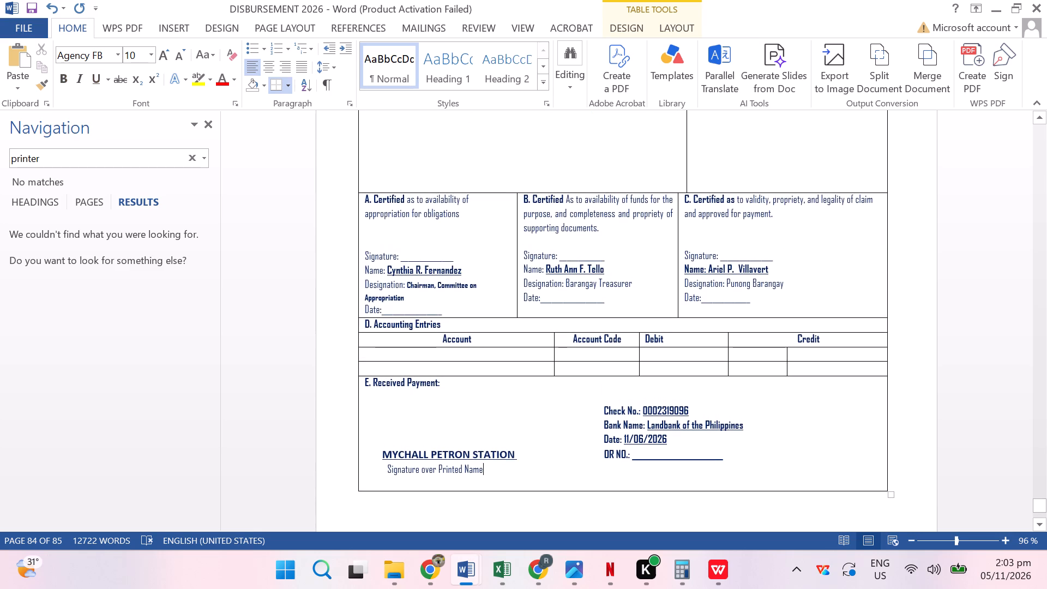
scroll(595, 336, "up", 9)
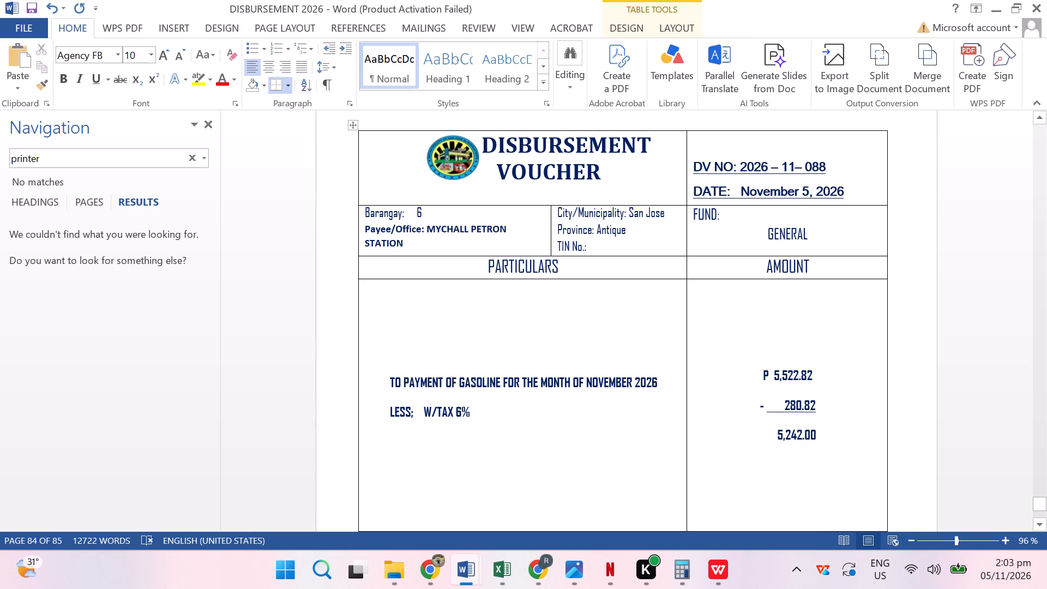
left_click(830, 168)
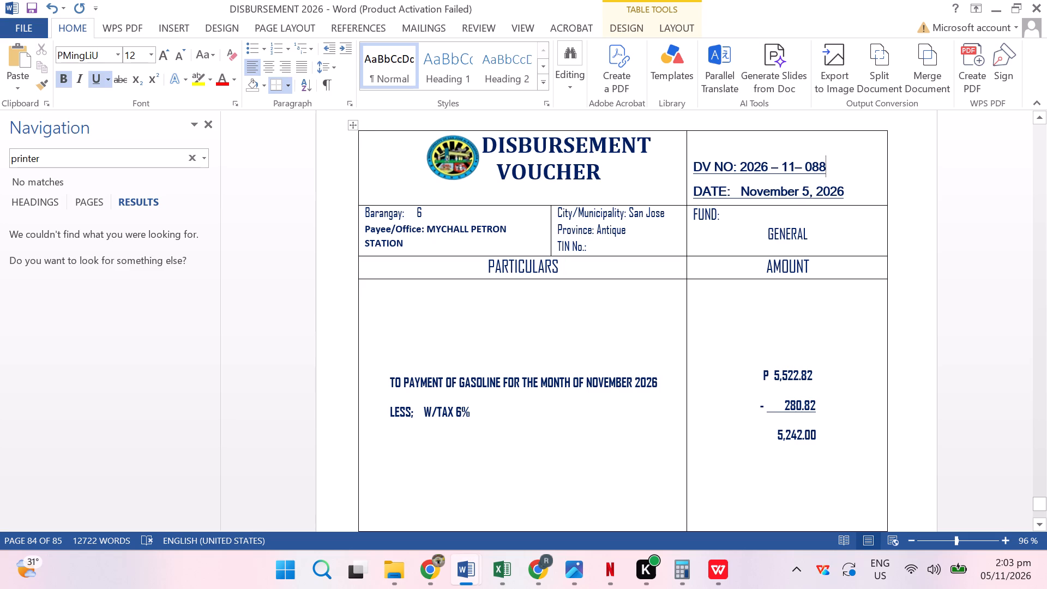
left_click(707, 318)
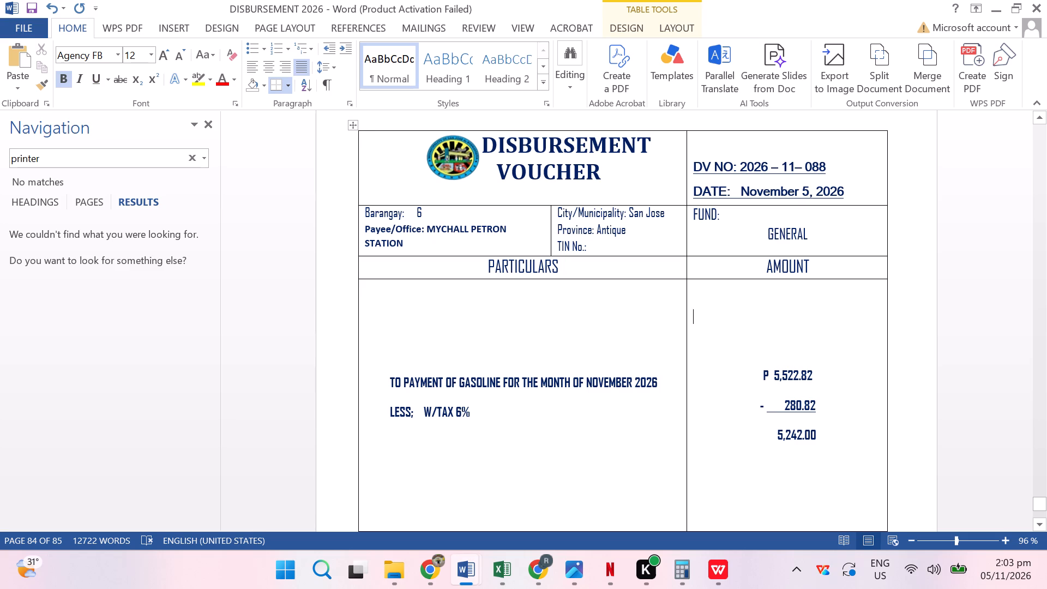
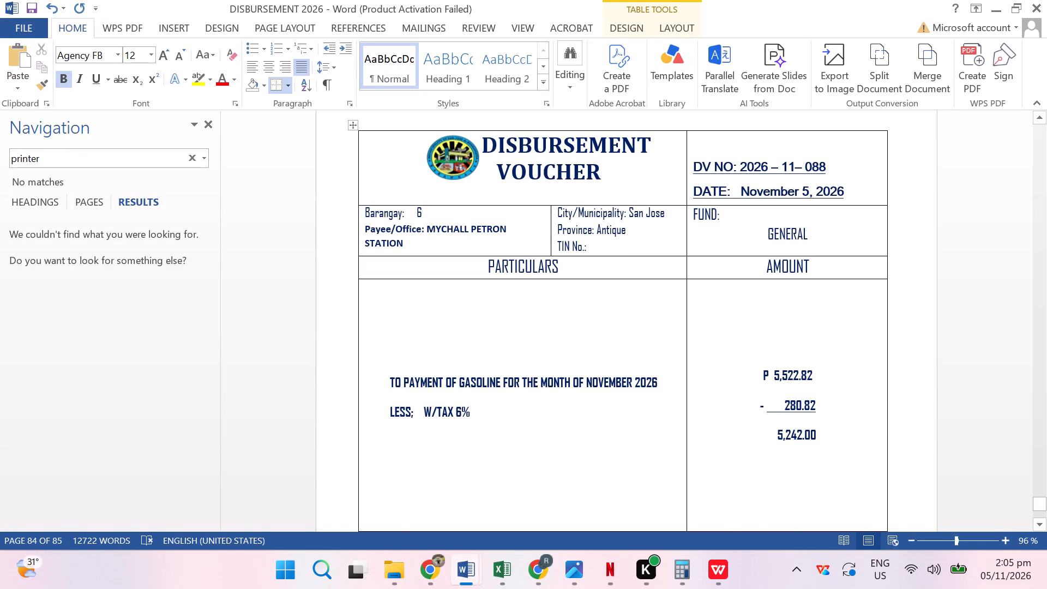
In the Toms Event and Catering Services voucher's particulars, select the wording from "FOODS ON BRGY 6" through "OCTOBER 10, 2026".
scroll(560, 420, "down", 5)
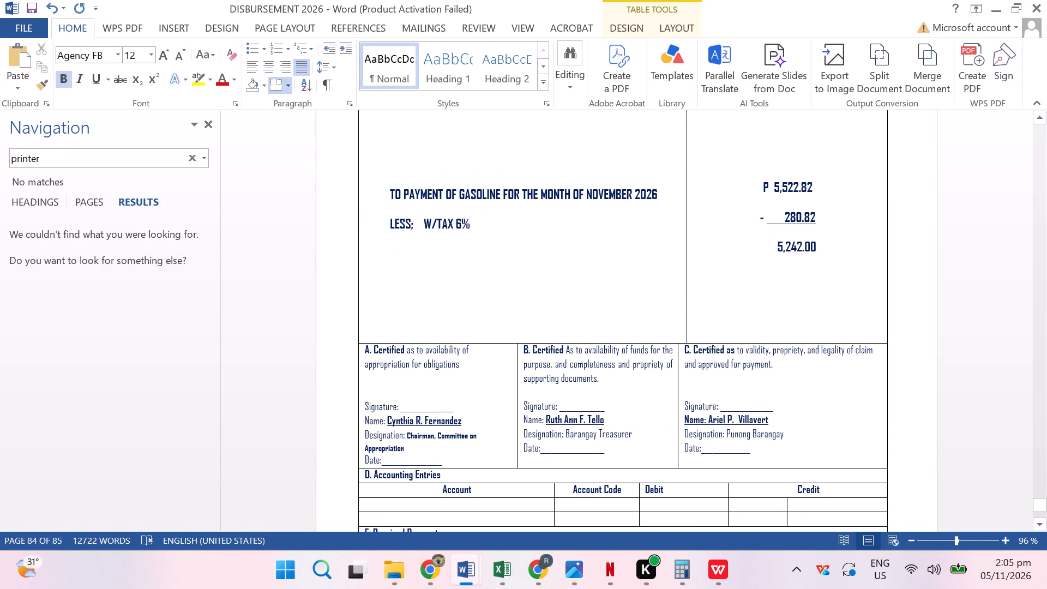
scroll(559, 416, "up", 20)
scroll(559, 416, "up", 8)
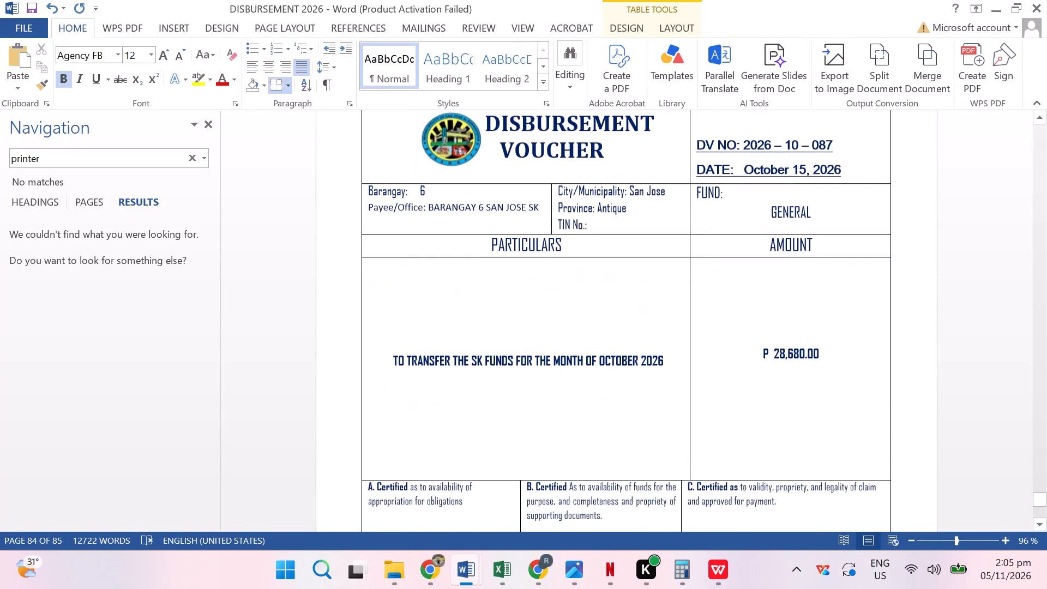
scroll(494, 387, "down", 20)
scroll(494, 387, "down", 2)
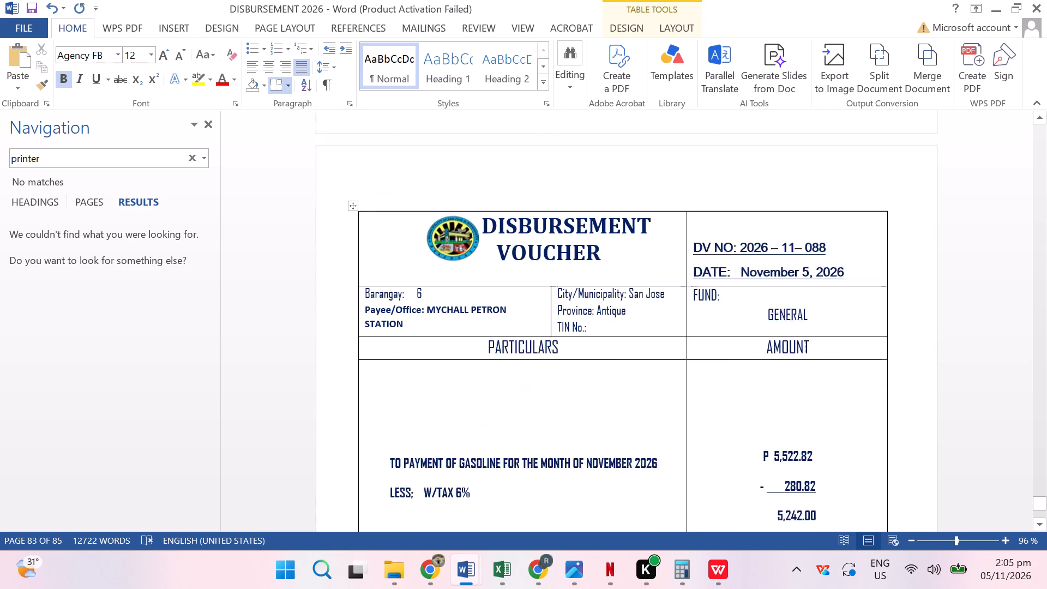
scroll(503, 430, "down", 16)
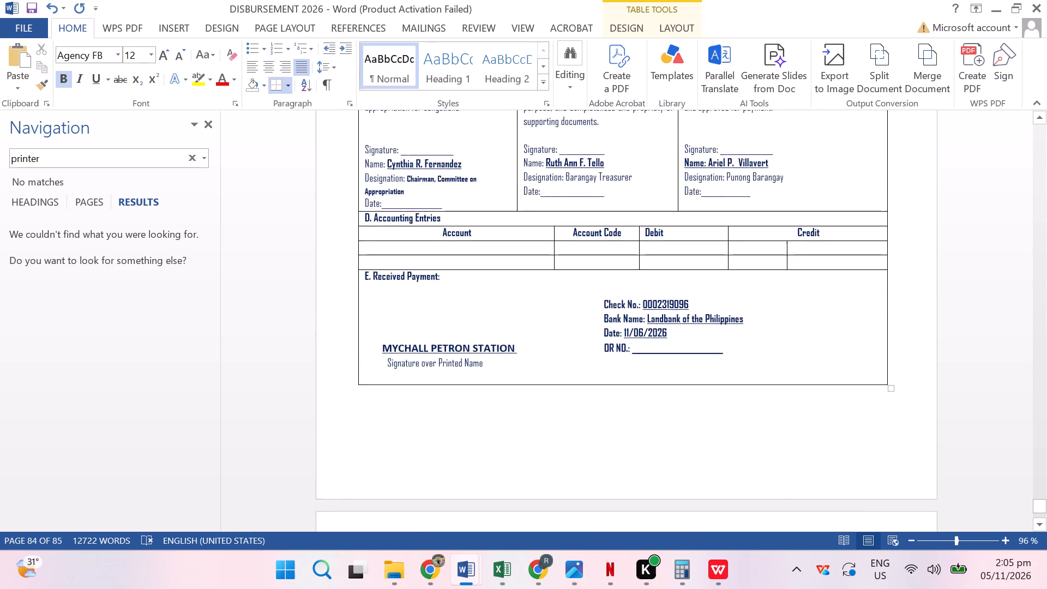
scroll(505, 433, "down", 10)
left_click(528, 330)
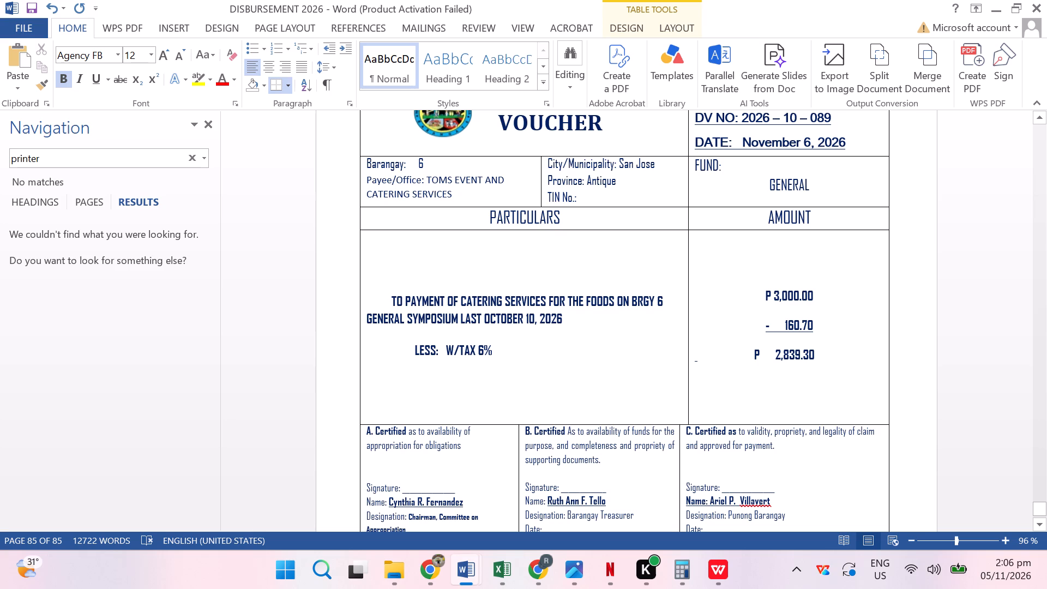
left_click_drag(587, 300, 457, 323)
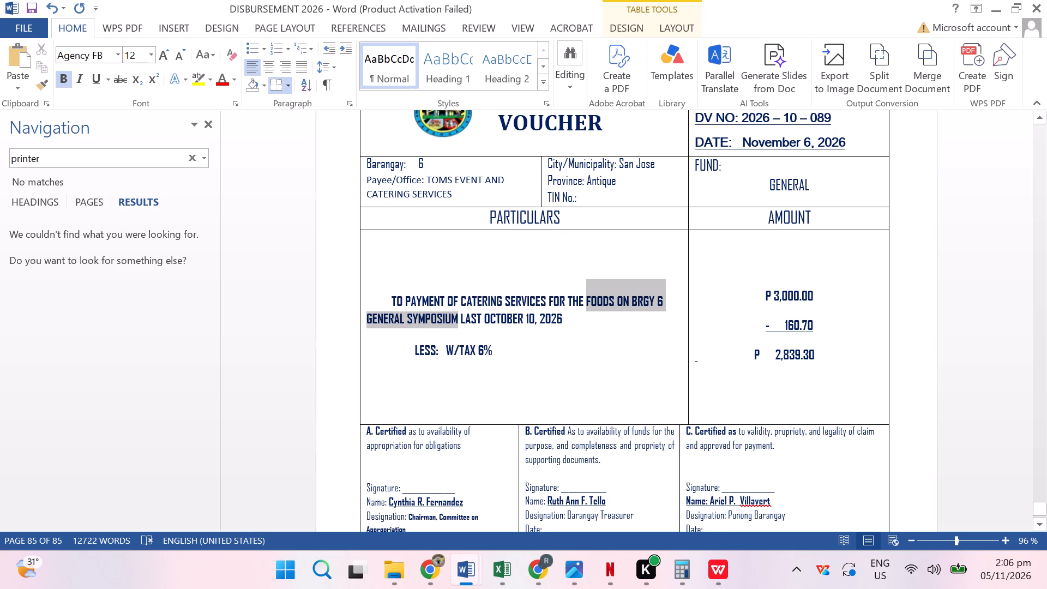
left_click_drag(457, 323, 555, 326)
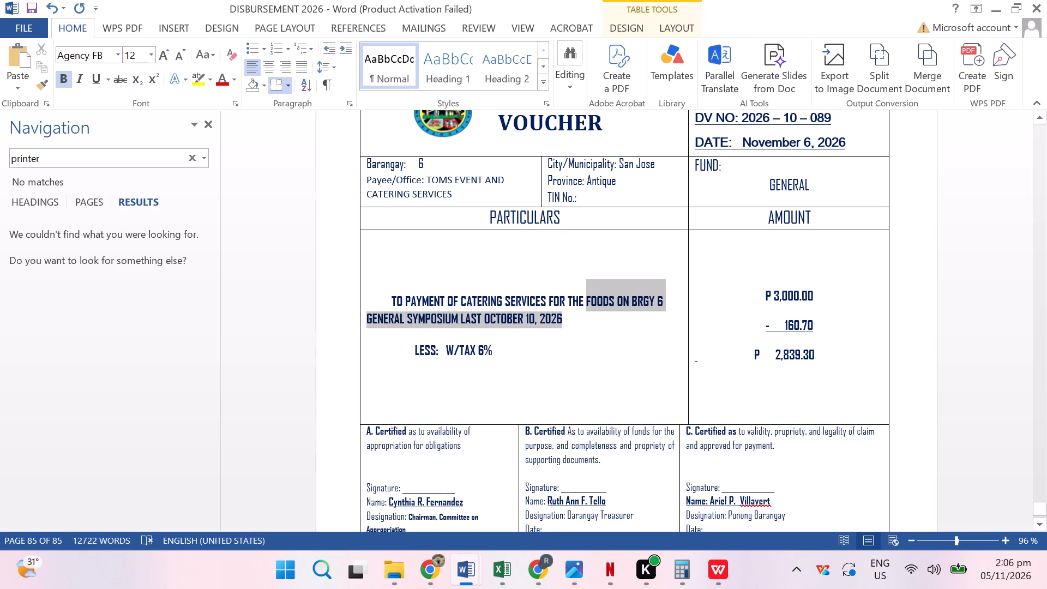
left_click_drag(555, 326, 555, 326)
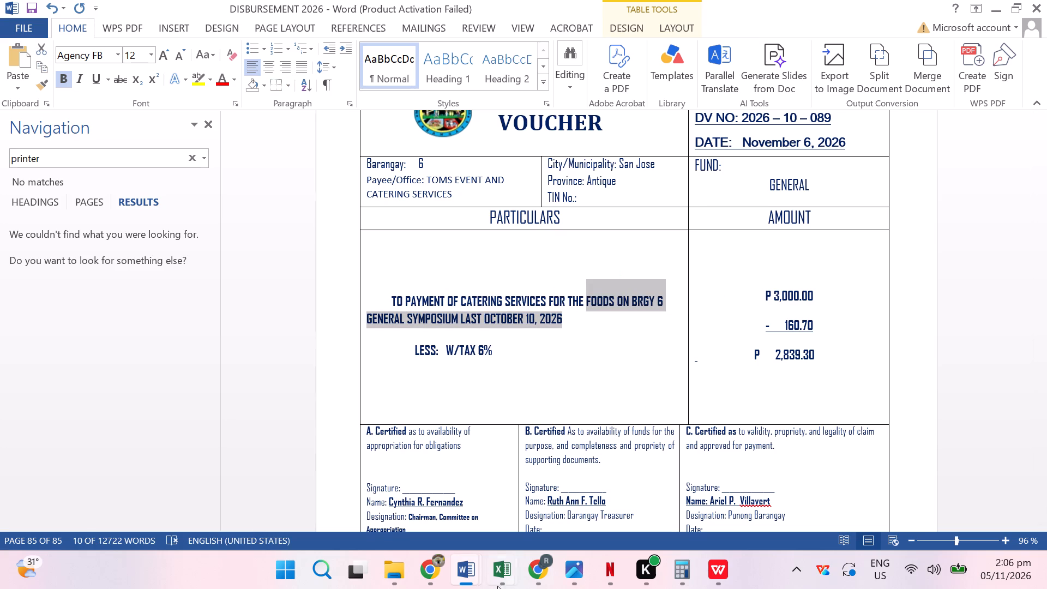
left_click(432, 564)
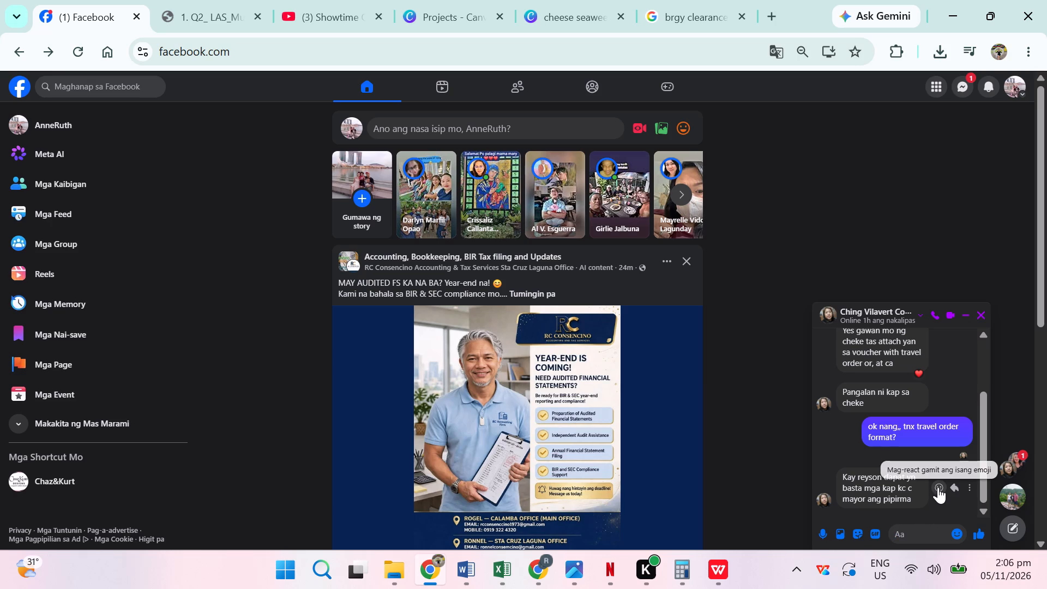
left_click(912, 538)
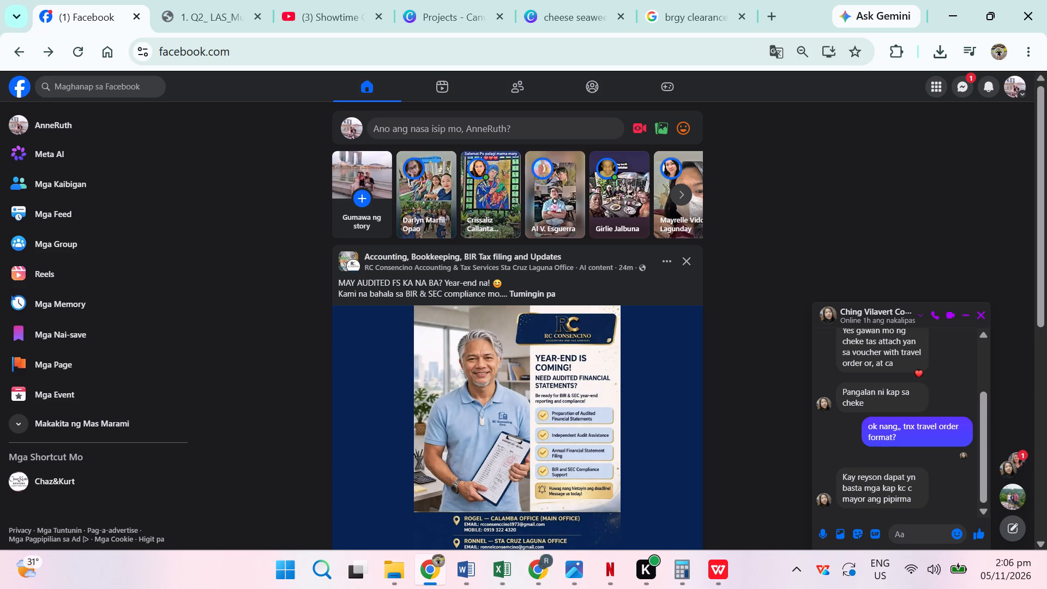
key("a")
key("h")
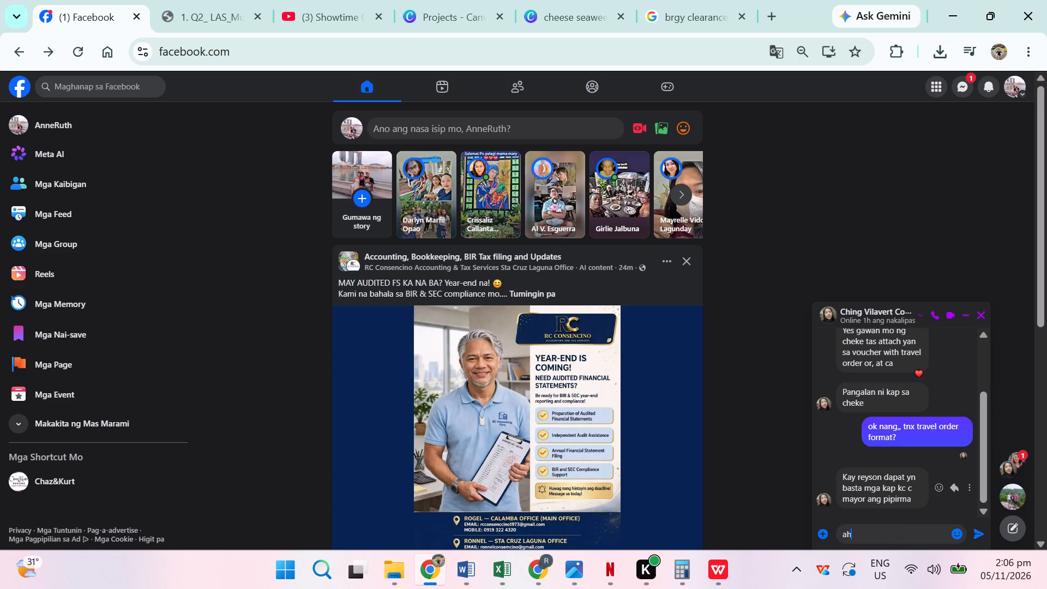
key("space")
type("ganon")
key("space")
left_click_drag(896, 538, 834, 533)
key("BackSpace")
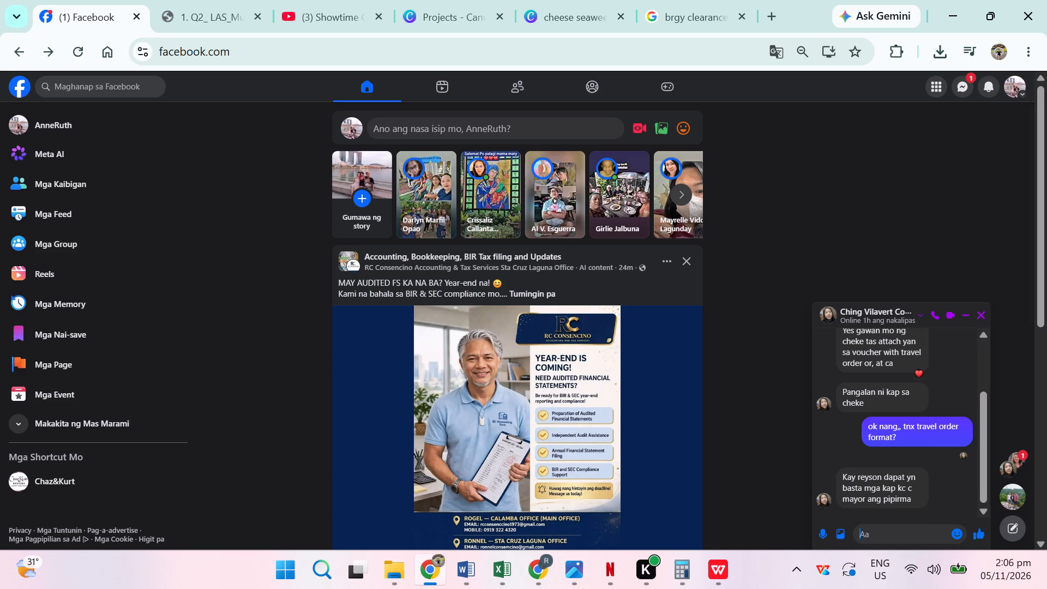
Switch to Facebook and review the recent messages in the BTs Exclusive group chat.
left_click(958, 87)
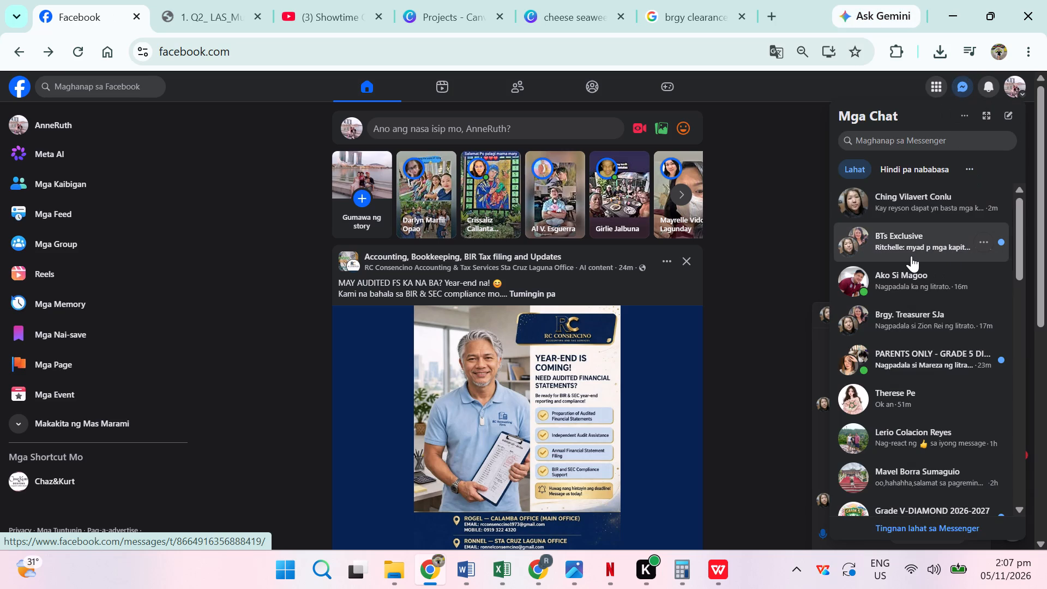
left_click(911, 255)
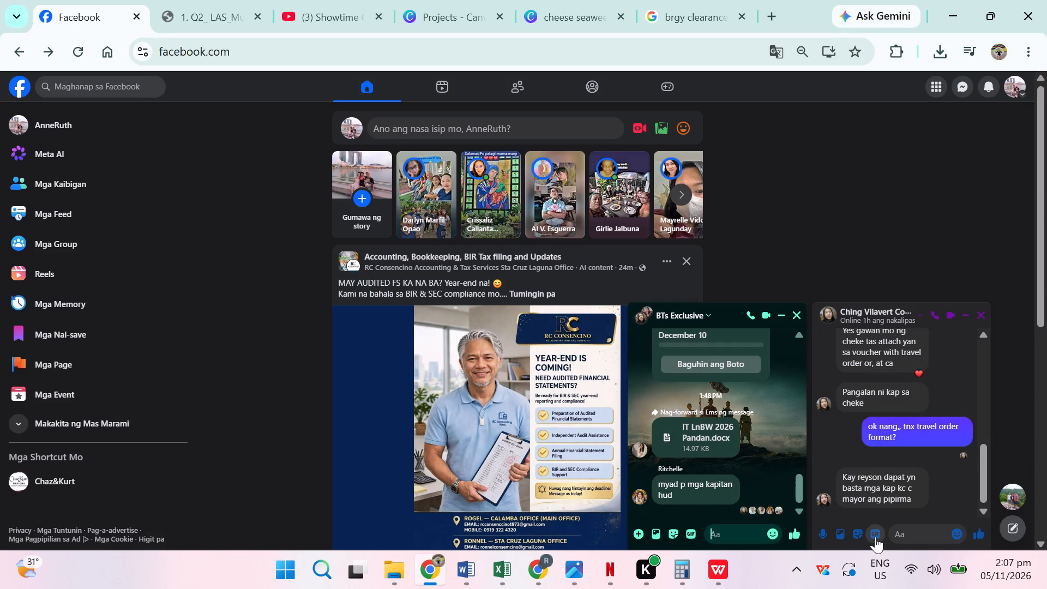
scroll(715, 456, "up", 3)
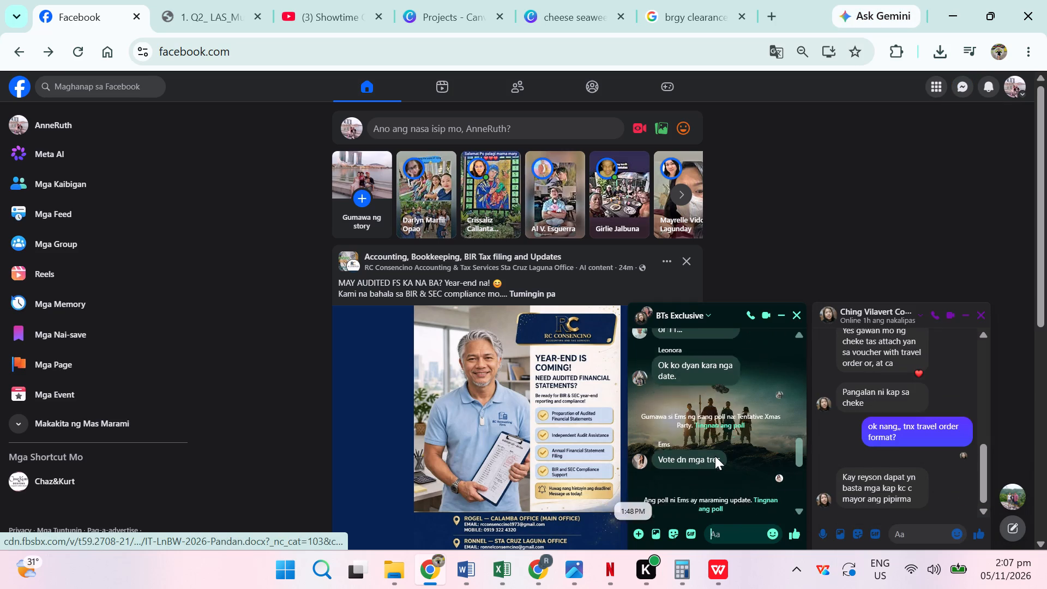
scroll(715, 456, "down", 4)
scroll(715, 456, "up", 2)
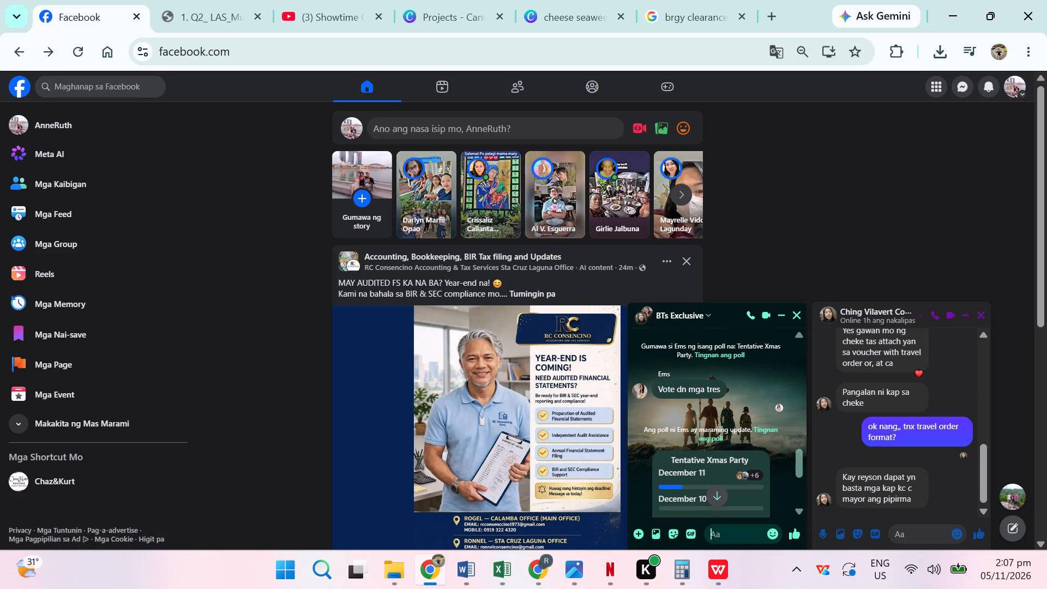
scroll(751, 456, "down", 1)
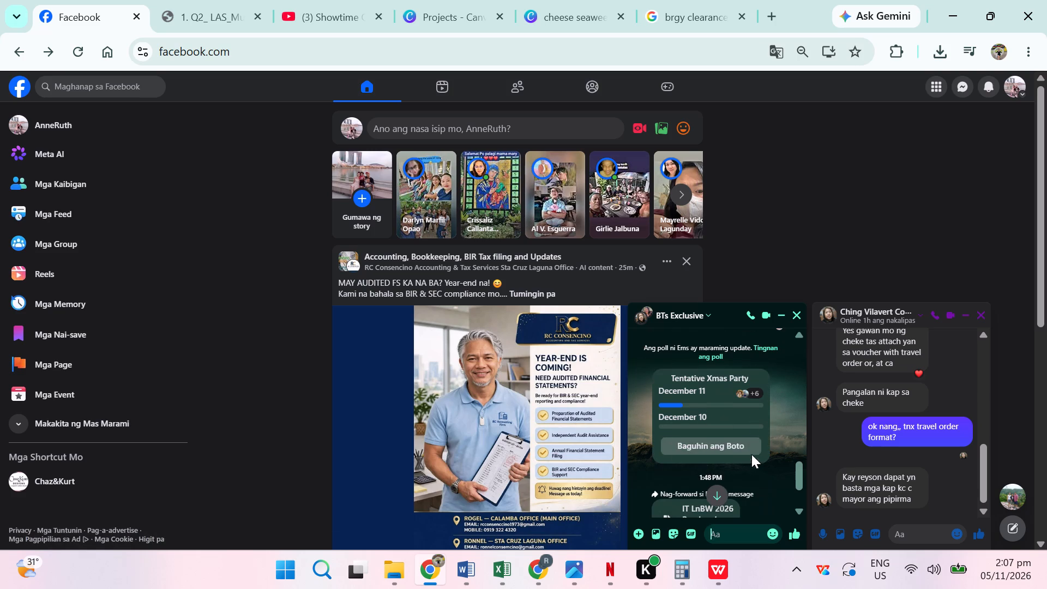
left_click(778, 318)
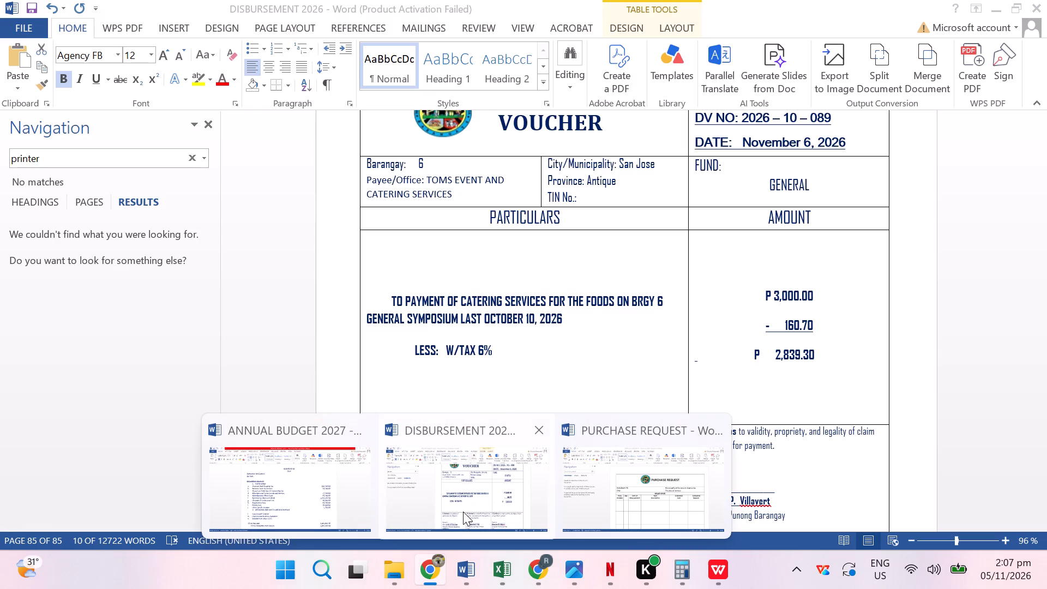
Back in DISBURSEMENT 2026, replace the selected wording in the catering voucher's particulars with ADOLESCENT.
left_click(463, 512)
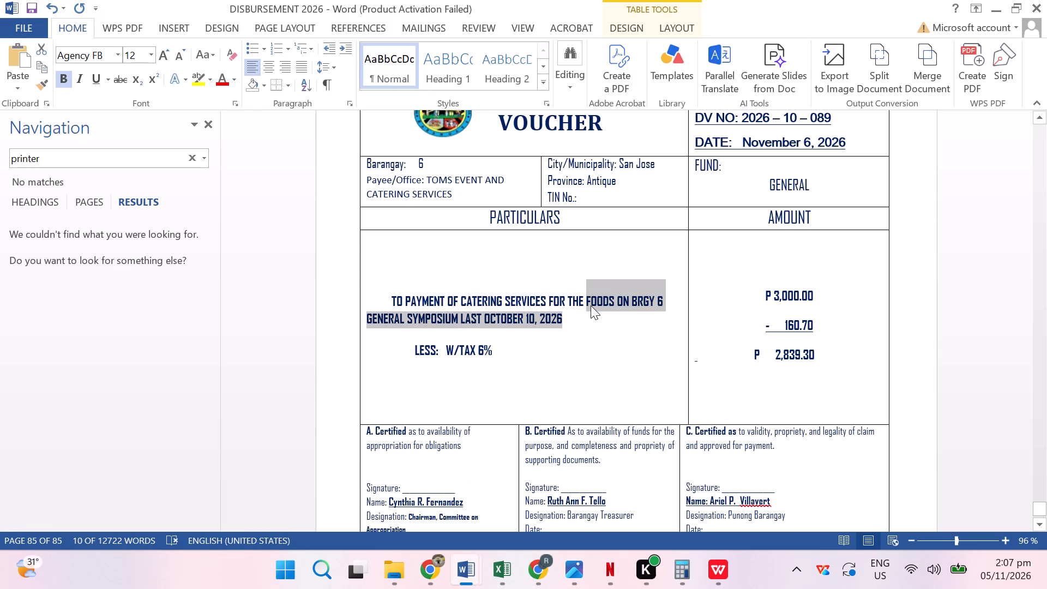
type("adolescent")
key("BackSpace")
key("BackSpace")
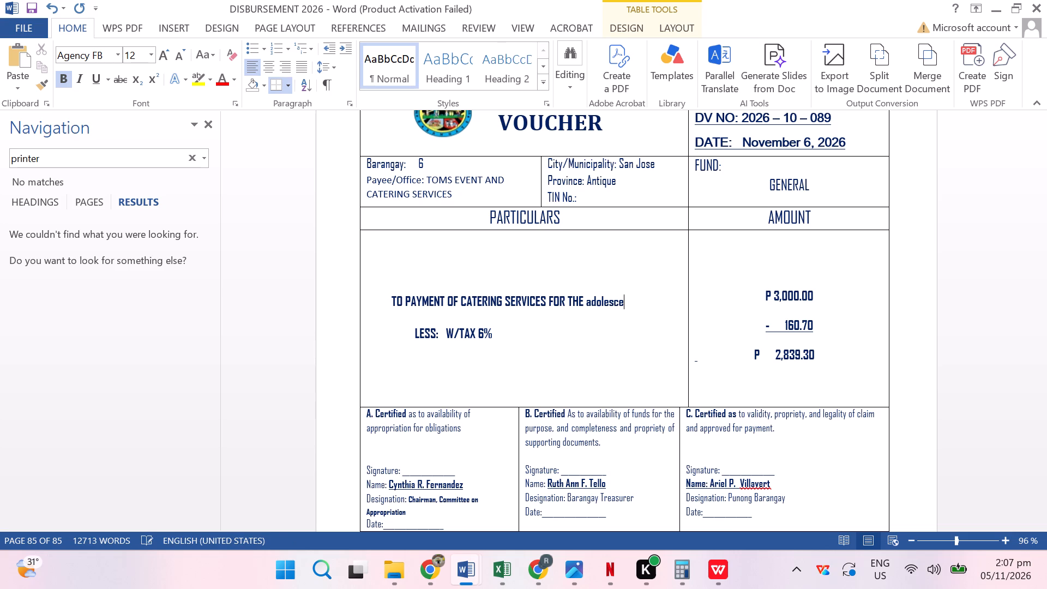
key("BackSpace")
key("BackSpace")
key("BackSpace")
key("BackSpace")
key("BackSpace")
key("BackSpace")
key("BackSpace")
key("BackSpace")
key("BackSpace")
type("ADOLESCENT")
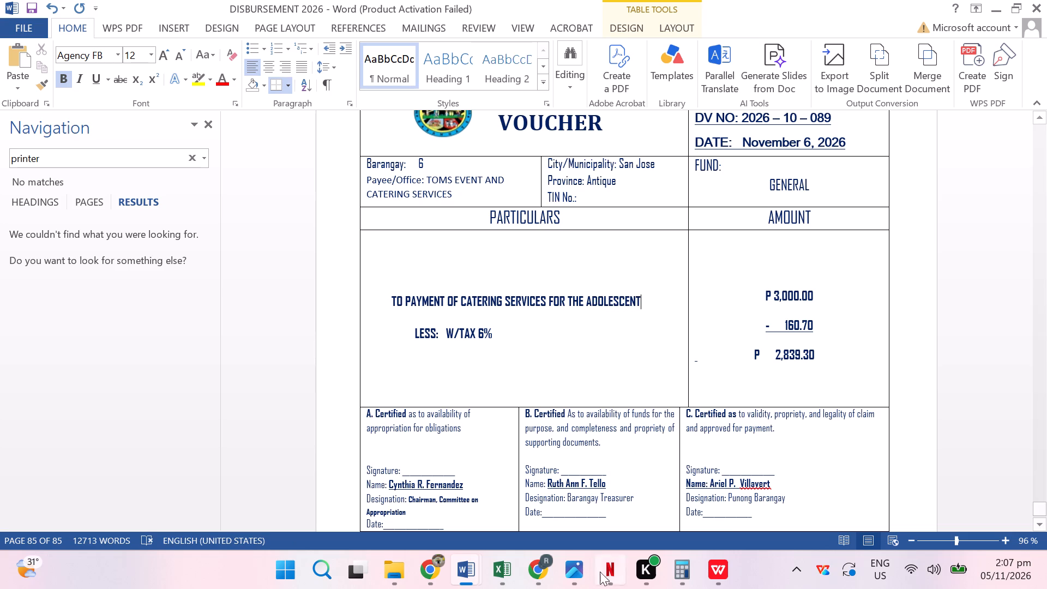
Look through the Facebook chat with the colleague who discussed the catering for the name of the adolescent class.
left_click(430, 570)
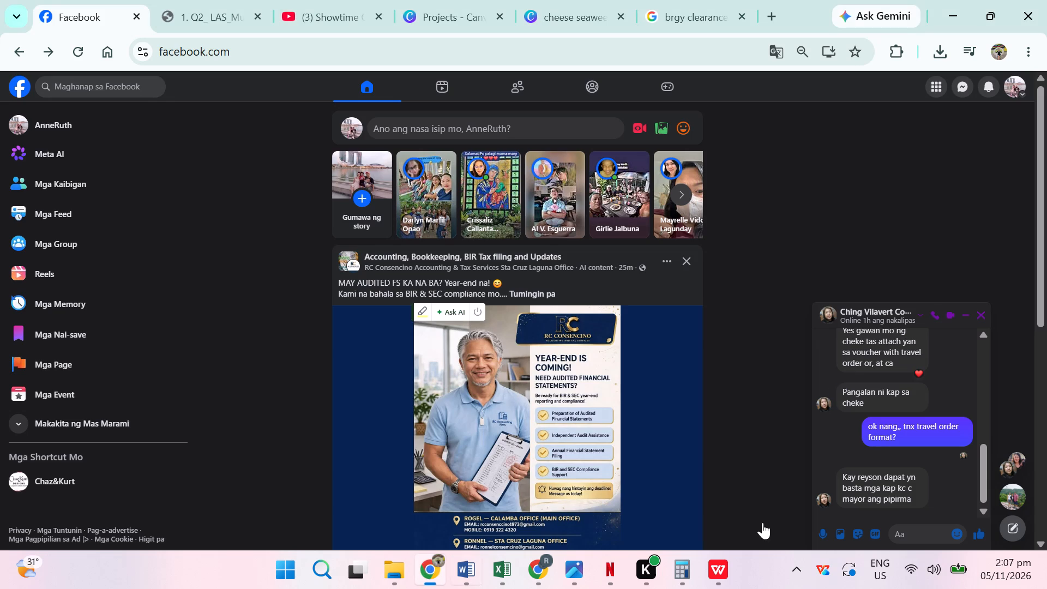
left_click(967, 88)
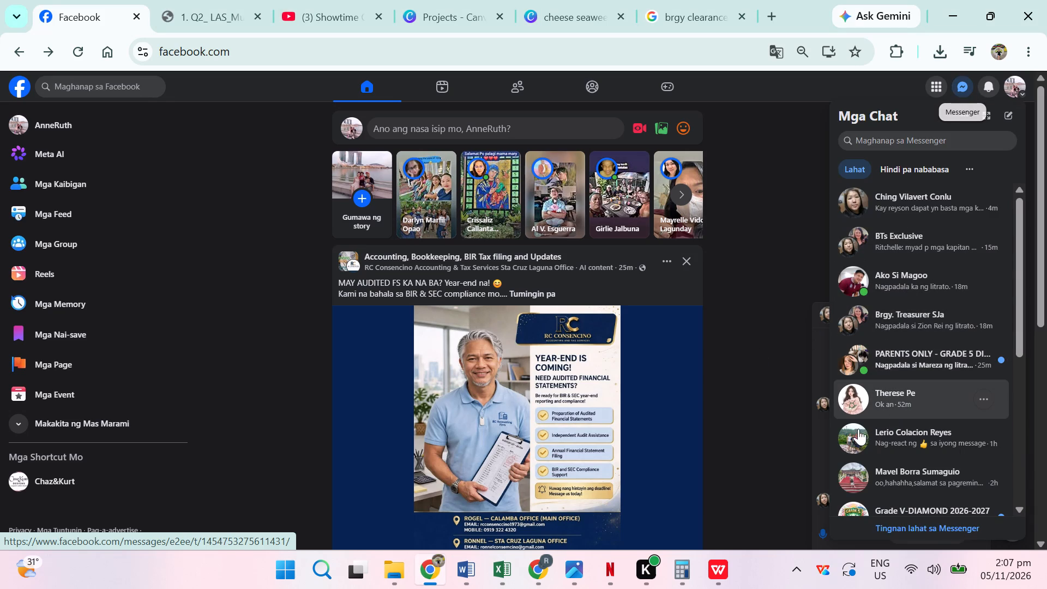
scroll(945, 340, "down", 2)
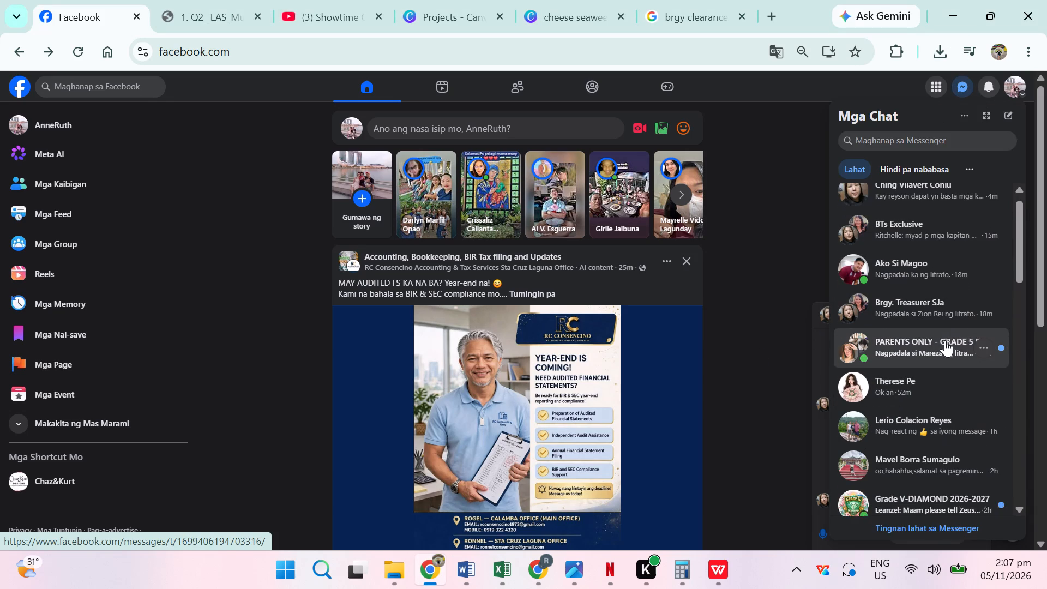
left_click(897, 439)
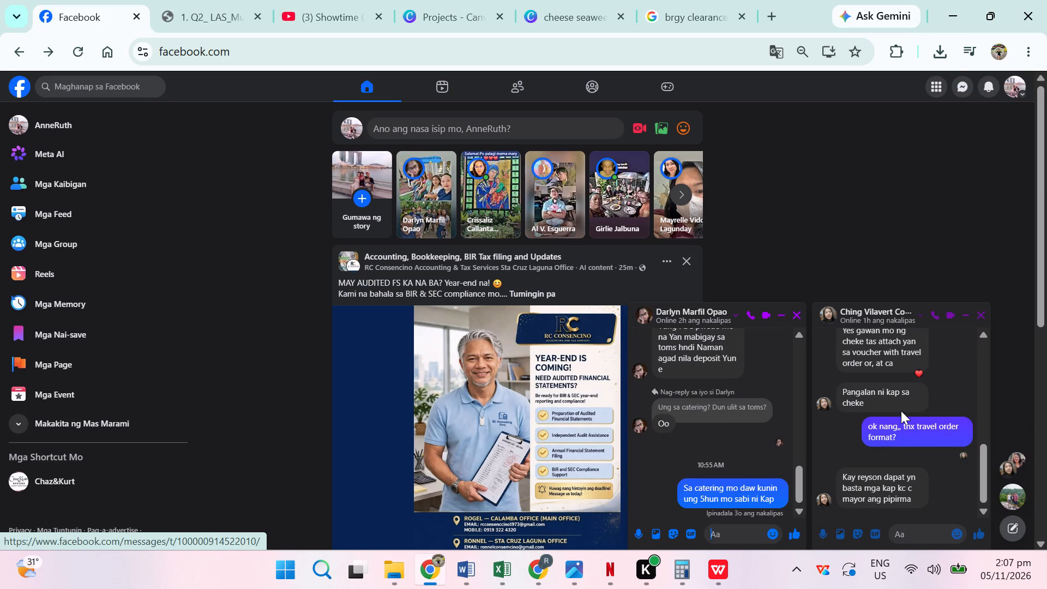
scroll(714, 387, "up", 6)
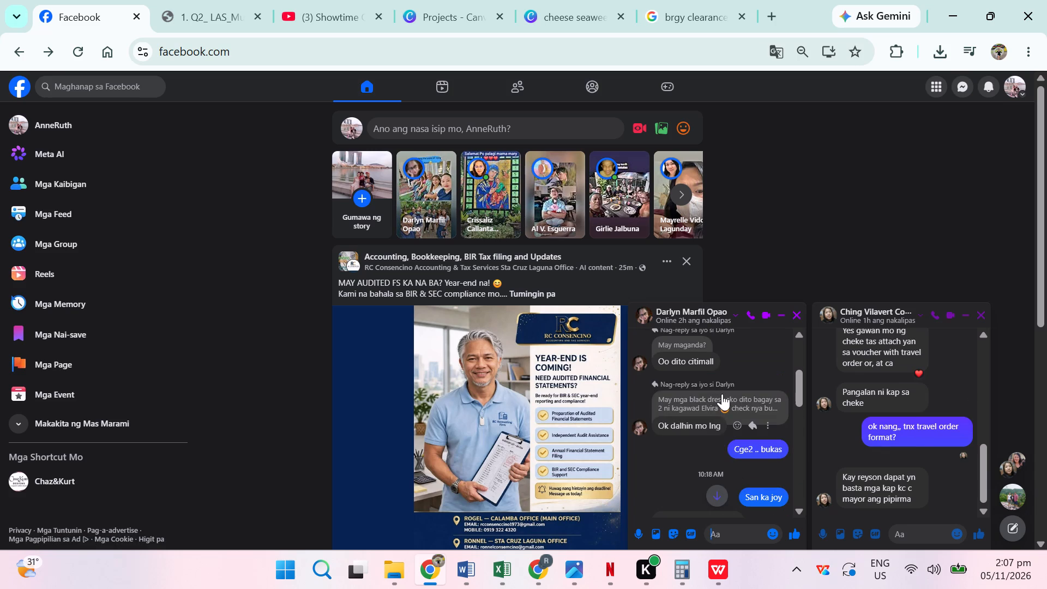
scroll(723, 393, "up", 11)
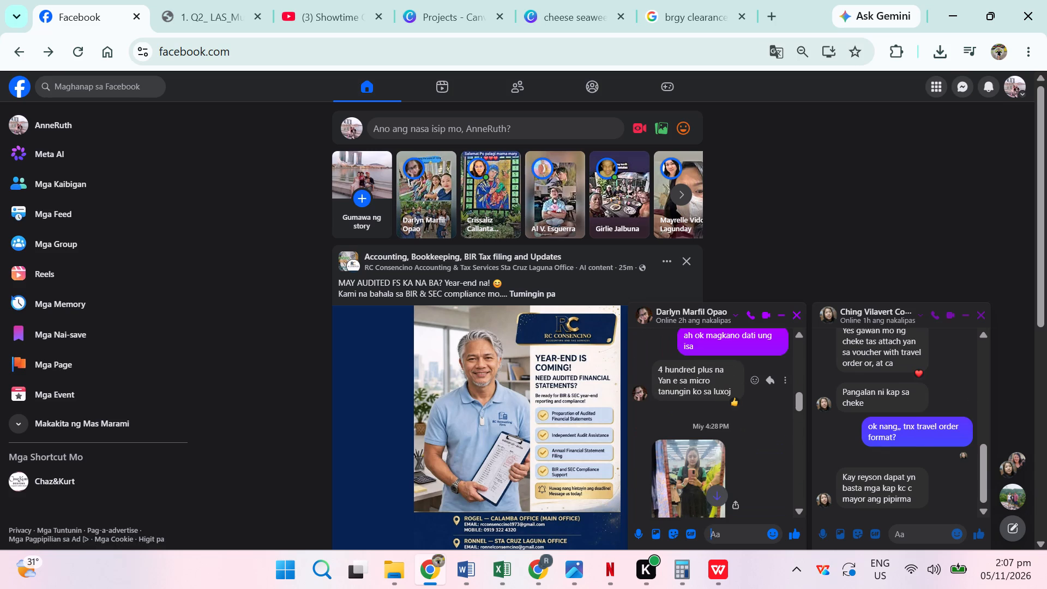
scroll(723, 393, "up", 4)
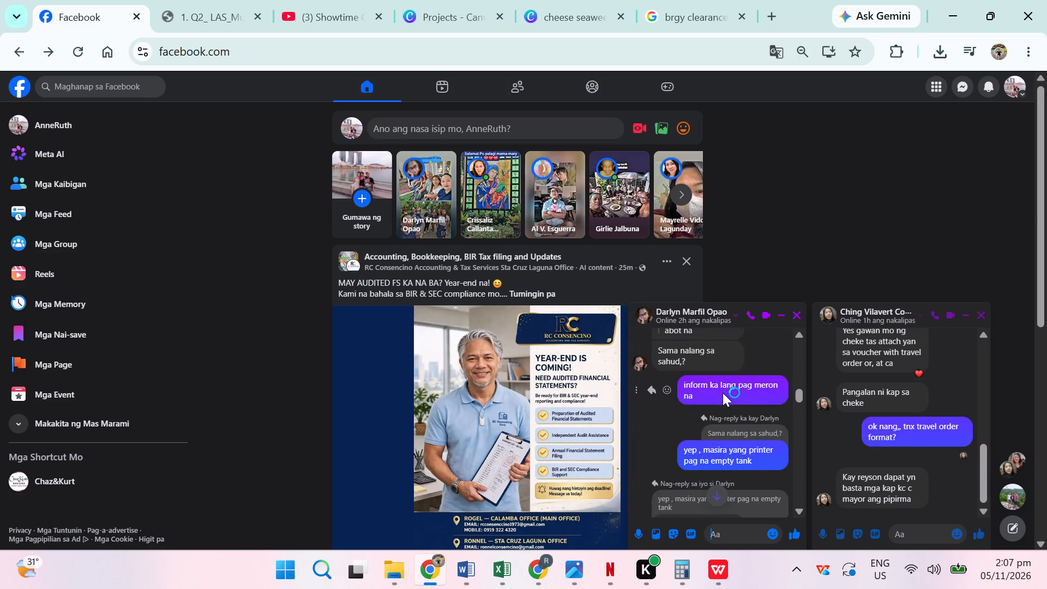
scroll(723, 393, "up", 3)
scroll(723, 393, "down", 2)
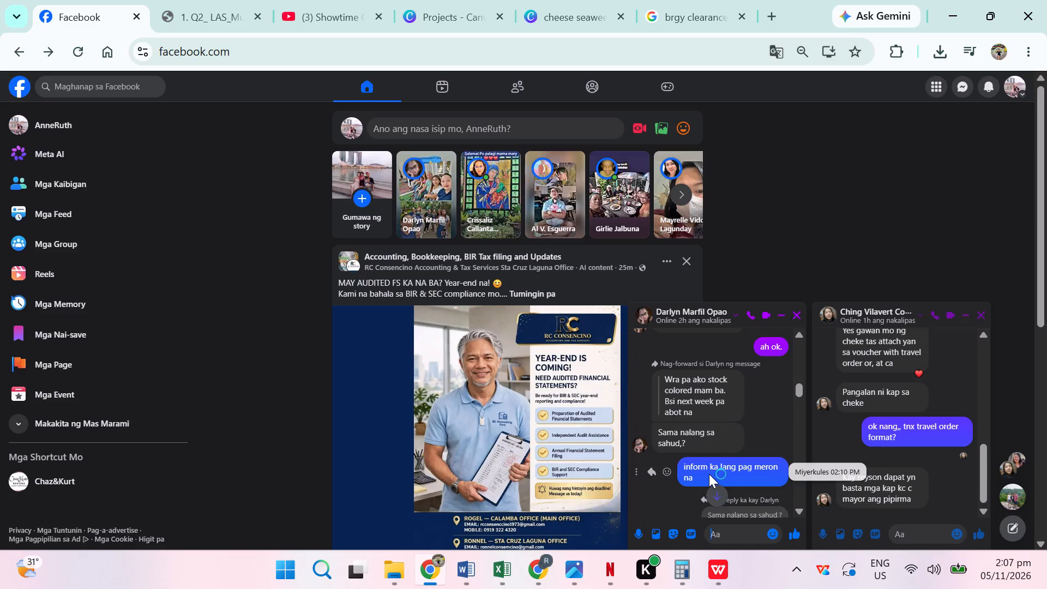
scroll(715, 453, "up", 14)
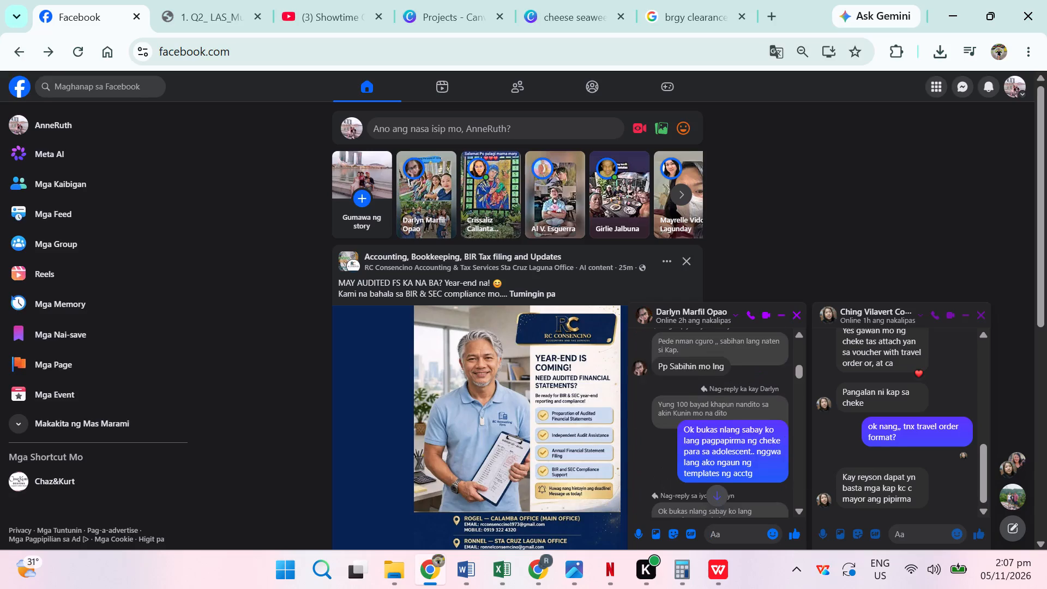
scroll(717, 446, "up", 10)
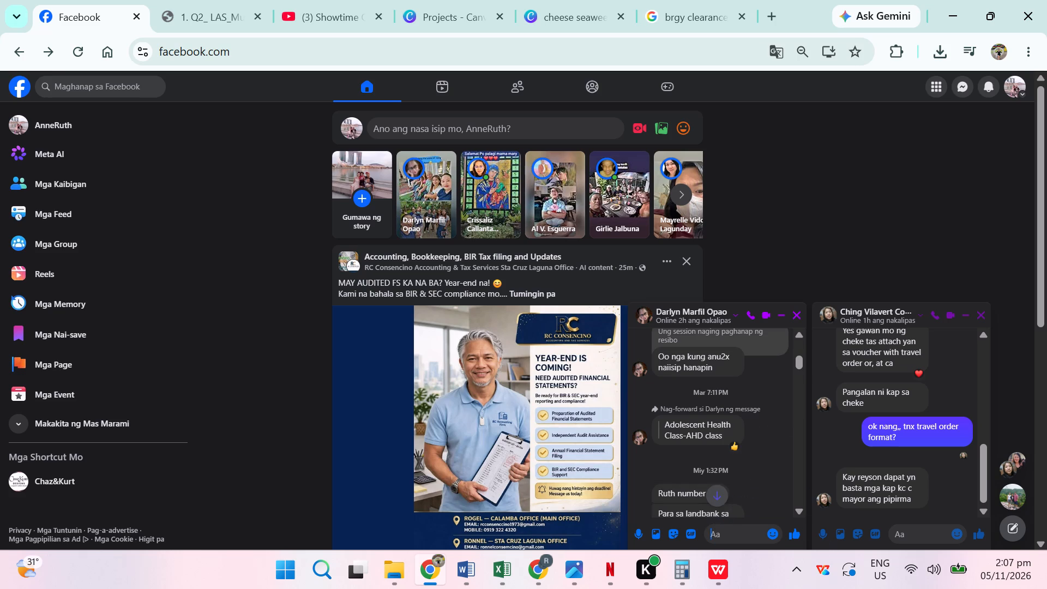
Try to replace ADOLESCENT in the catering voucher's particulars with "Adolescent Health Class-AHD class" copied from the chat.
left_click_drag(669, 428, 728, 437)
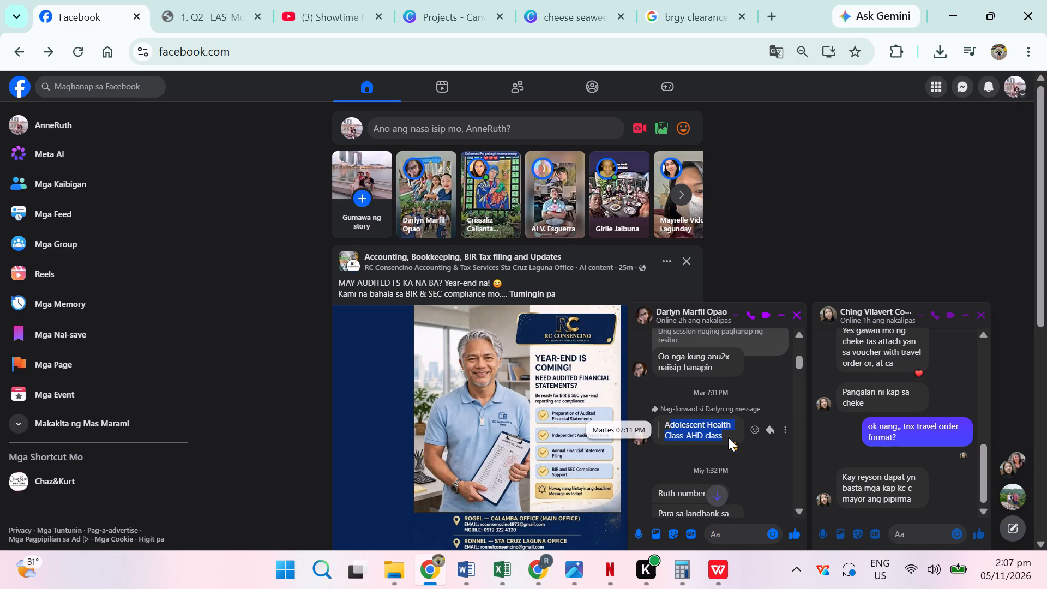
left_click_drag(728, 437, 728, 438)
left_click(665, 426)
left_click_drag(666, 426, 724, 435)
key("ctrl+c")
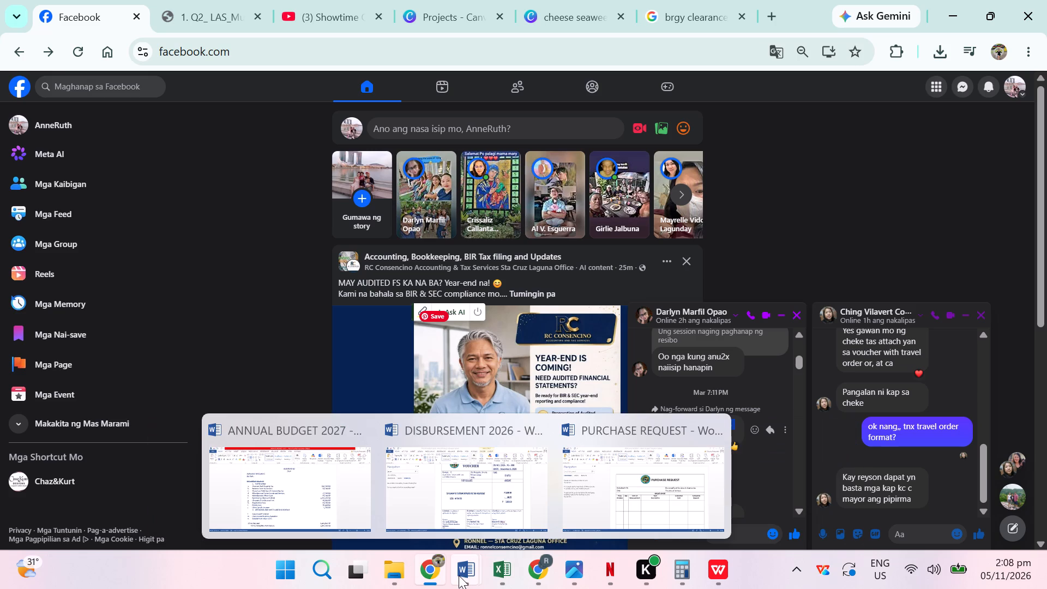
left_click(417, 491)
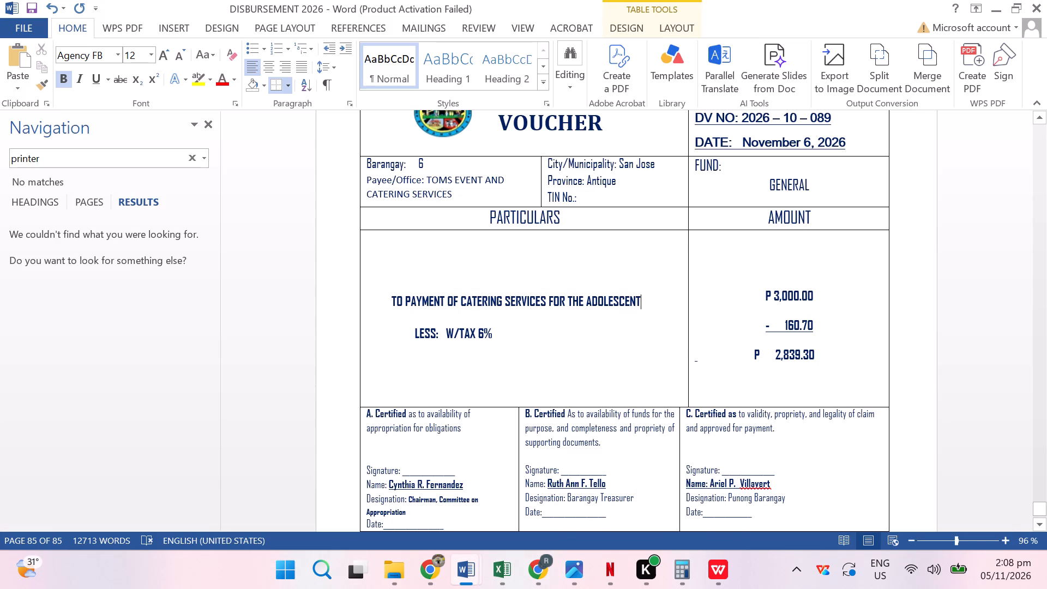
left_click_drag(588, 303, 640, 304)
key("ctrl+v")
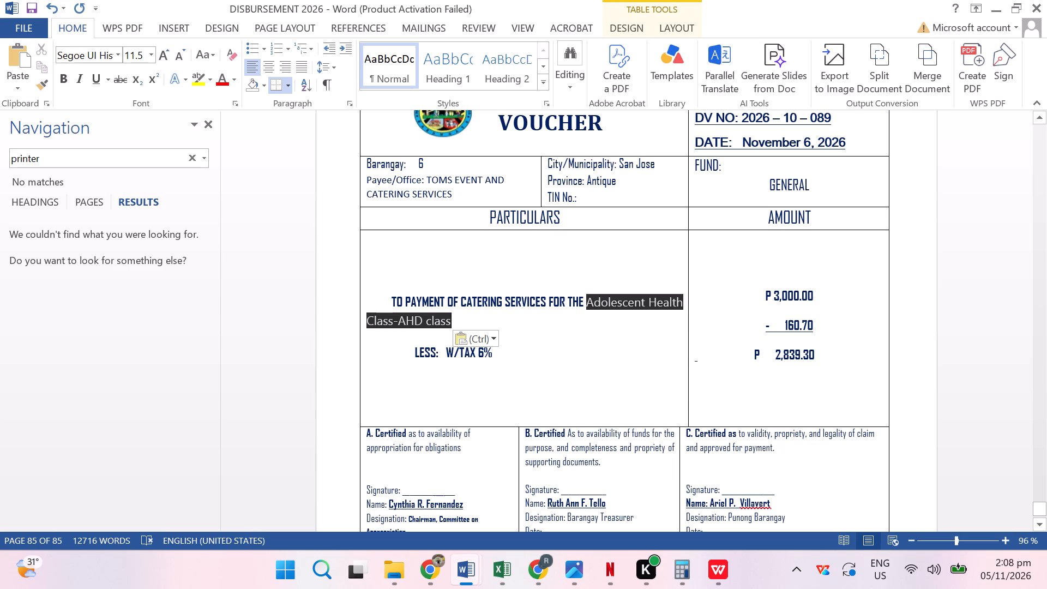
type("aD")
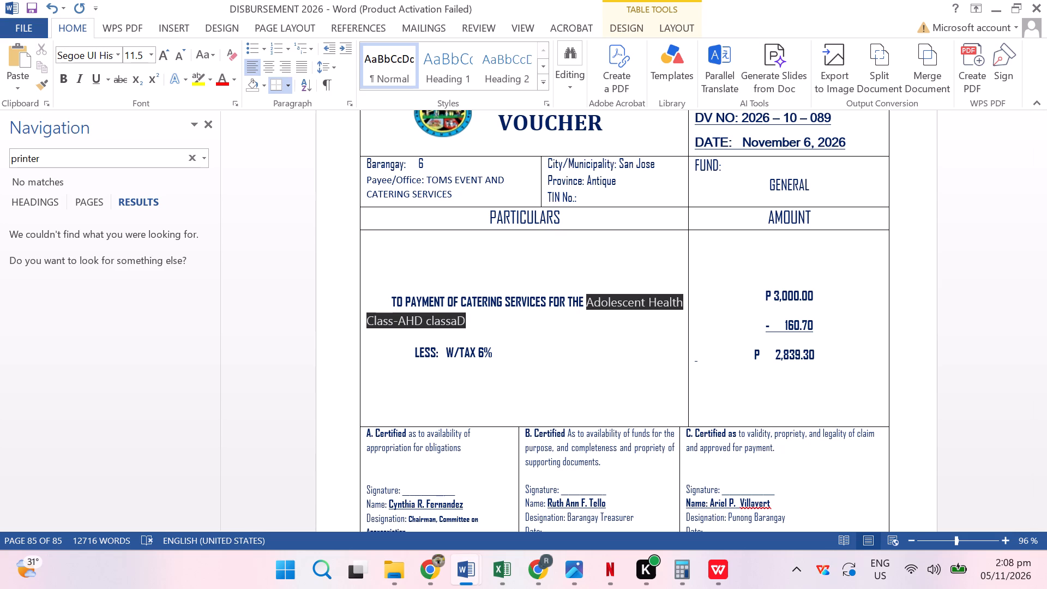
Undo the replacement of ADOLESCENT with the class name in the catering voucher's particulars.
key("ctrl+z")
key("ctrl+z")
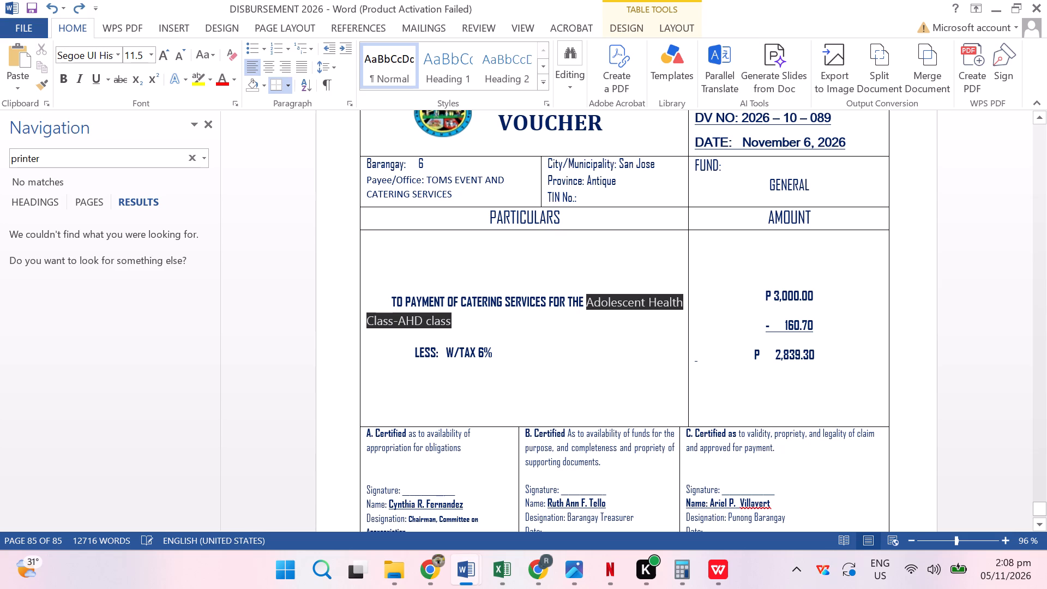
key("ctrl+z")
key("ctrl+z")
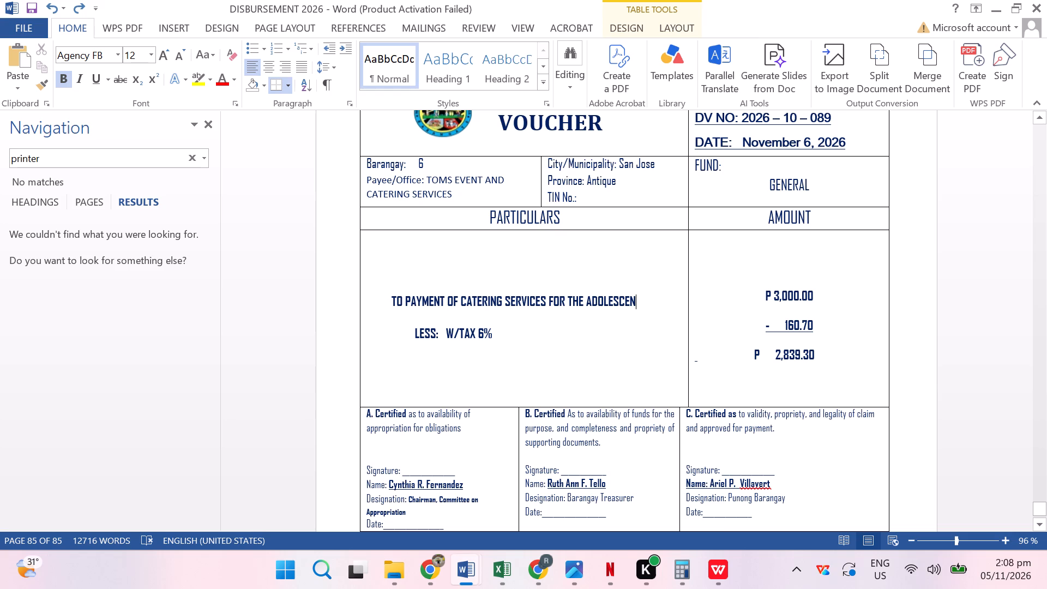
Complete the catering particulars line so it ends with "ADOLESCENT HEALTH CLASS – AHD CLASS".
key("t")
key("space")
type("HEALL")
key("BackSpace")
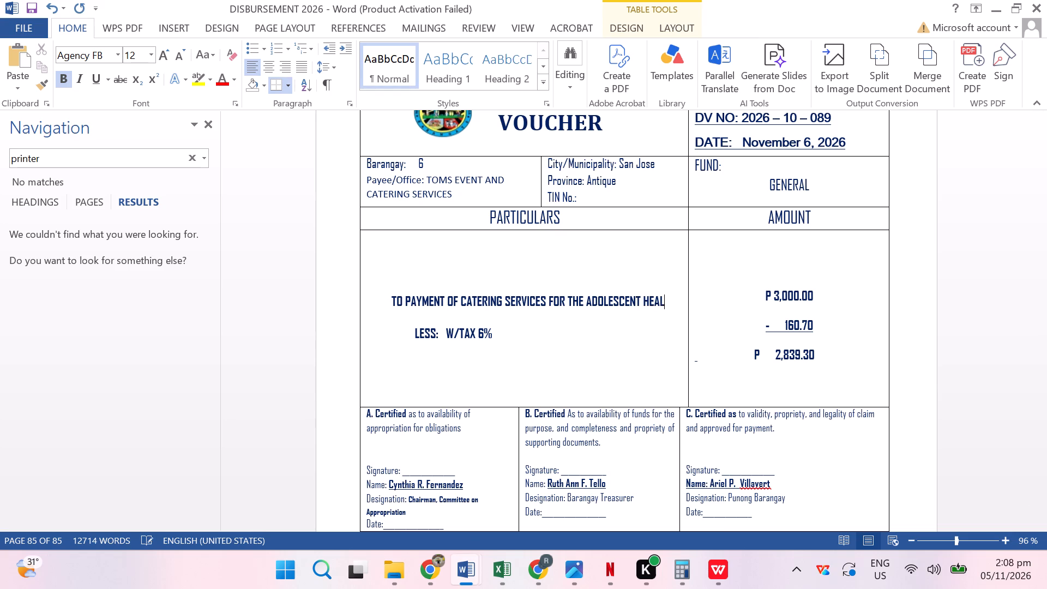
type("TG")
key("BackSpace")
type("H C")
type("LASS")
key("space")
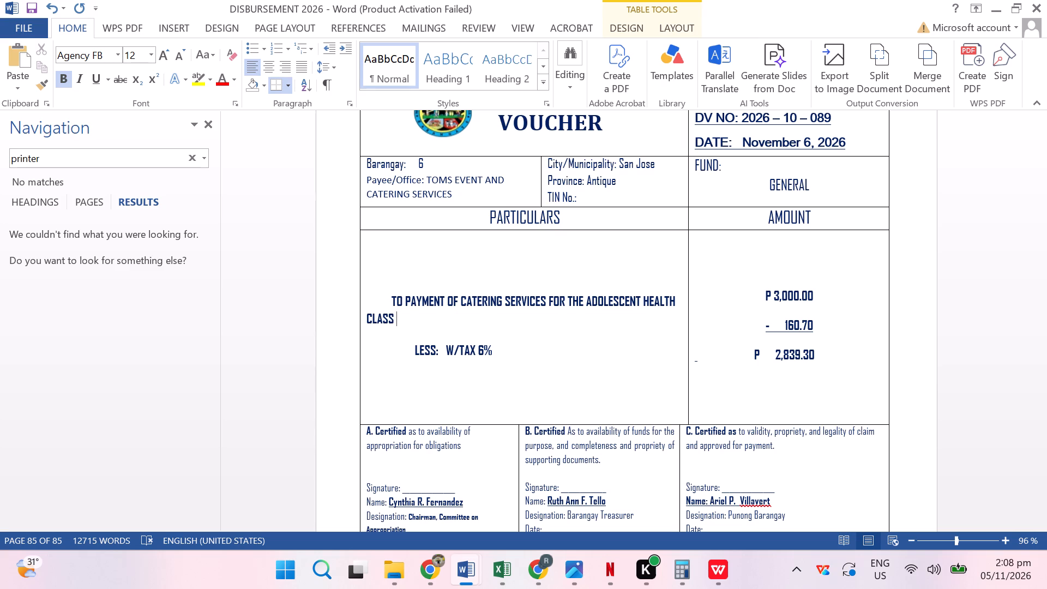
type("- A")
type("HD CALS")
key("BackSpace")
key("BackSpace")
key("BackSpace")
type("LASS")
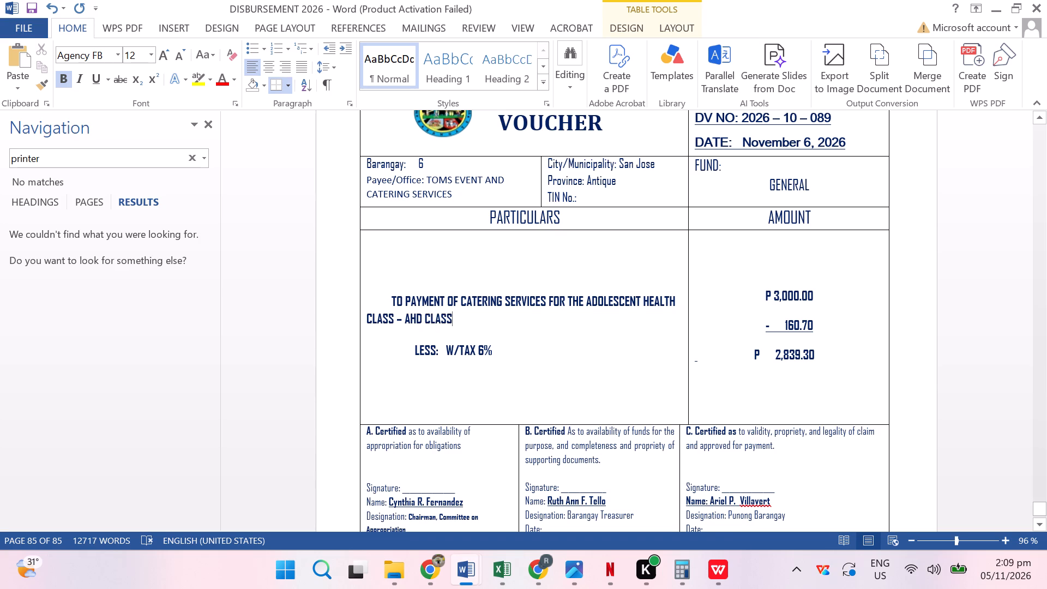
Append "ON NOVEMBER 7, 2026" after "AHD CLASS" in the catering voucher's particulars.
left_click(462, 314)
scroll(493, 365, "up", 1)
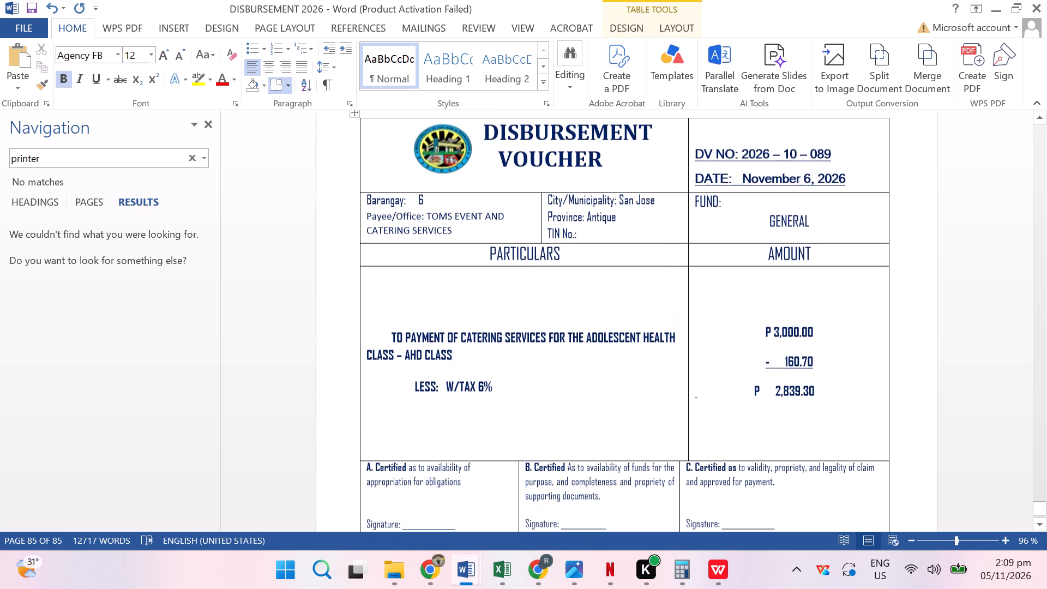
scroll(496, 360, "down", 2)
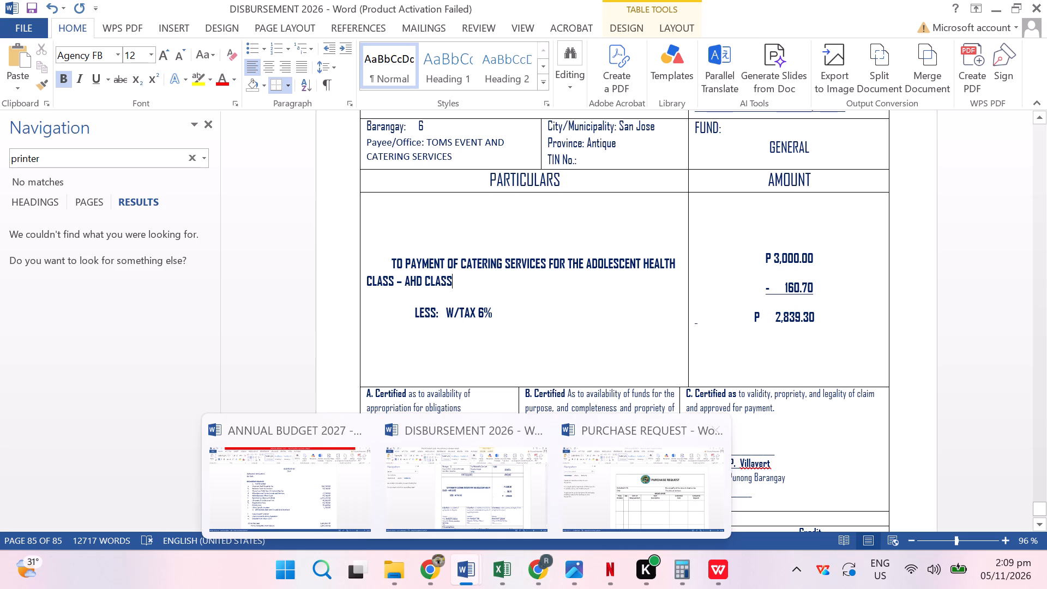
left_click(470, 285)
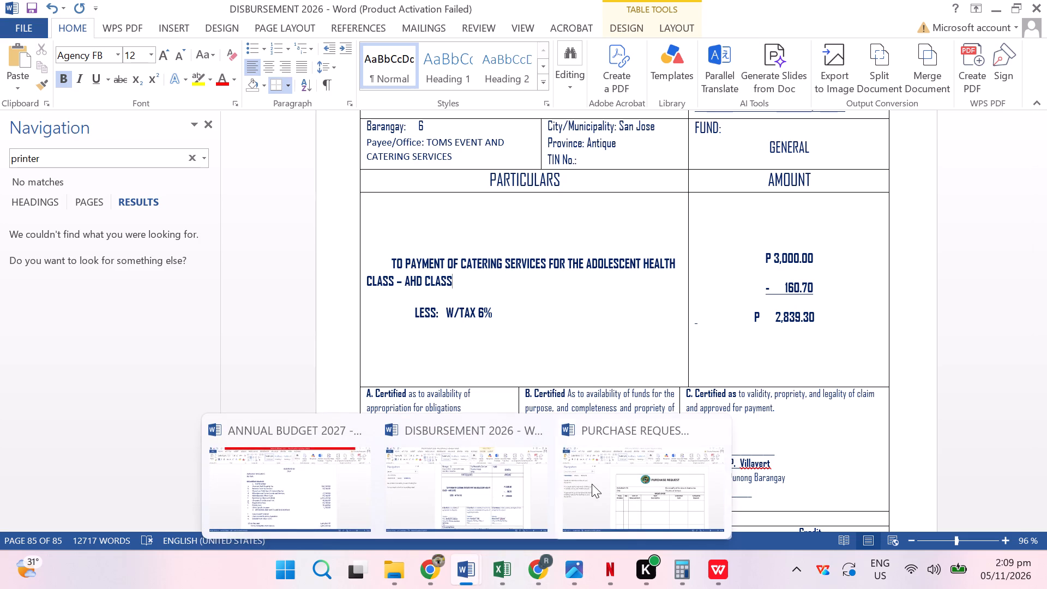
left_click(505, 508)
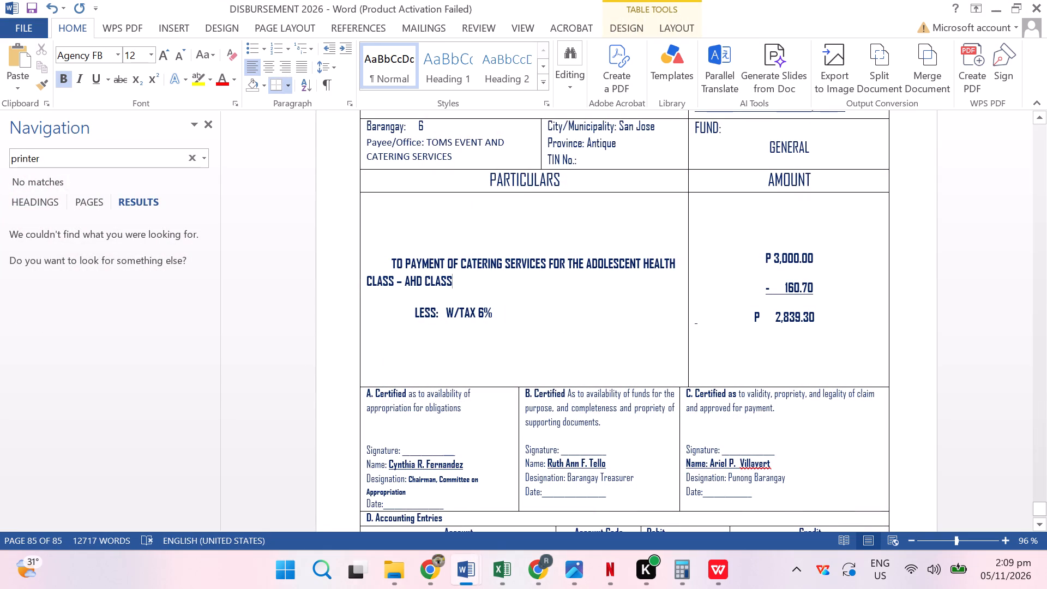
left_click(538, 281)
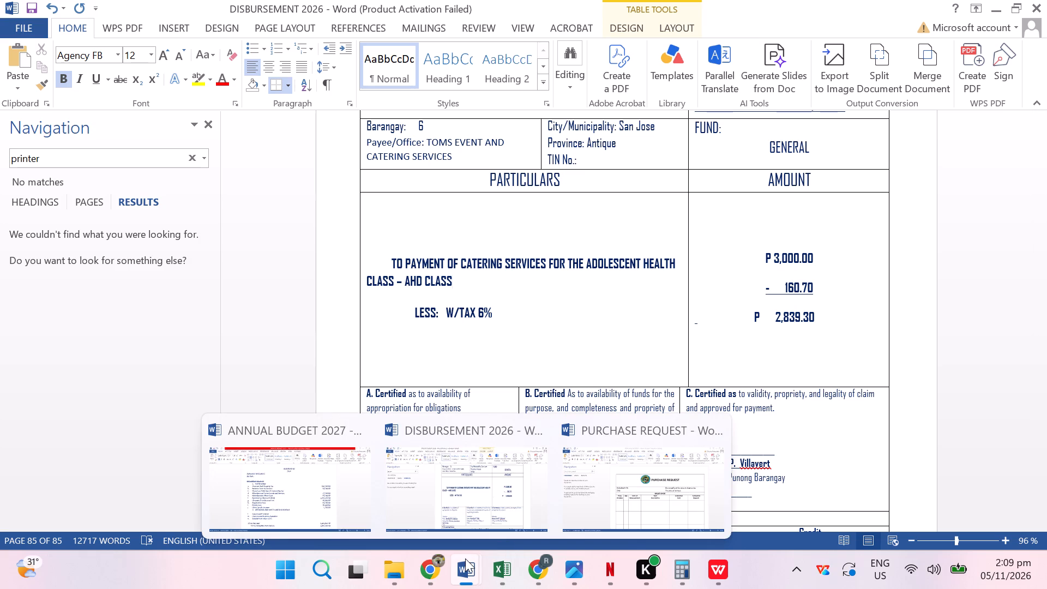
key("space")
type("OJ")
key("BackSpace")
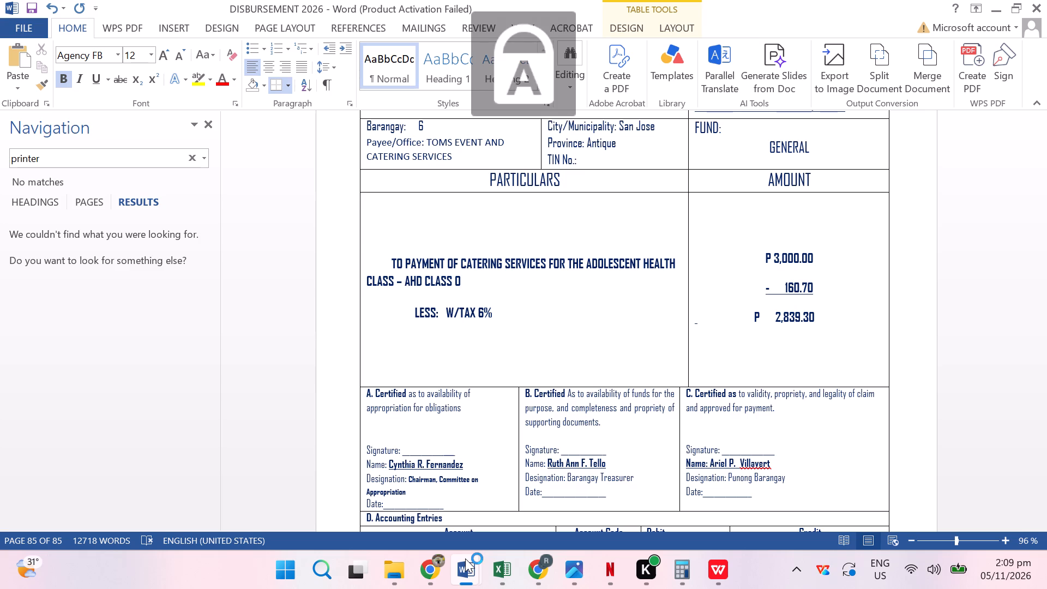
type("N O")
key("BackSpace")
type("NOVEER")
key("BackSpace")
key("BackSpace")
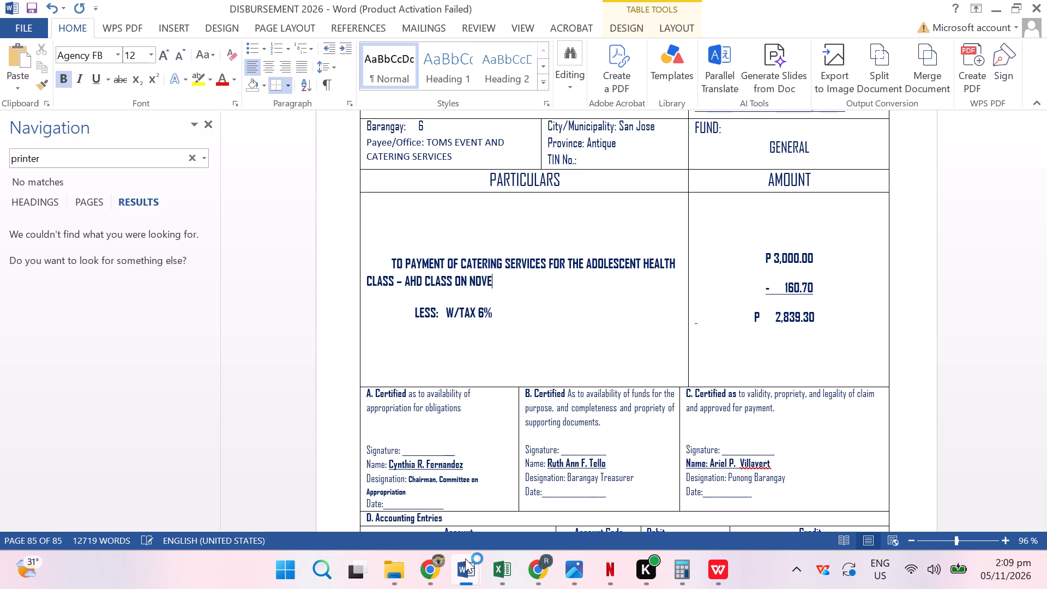
type("MBER")
key("space")
key("7")
key("space")
type("2026")
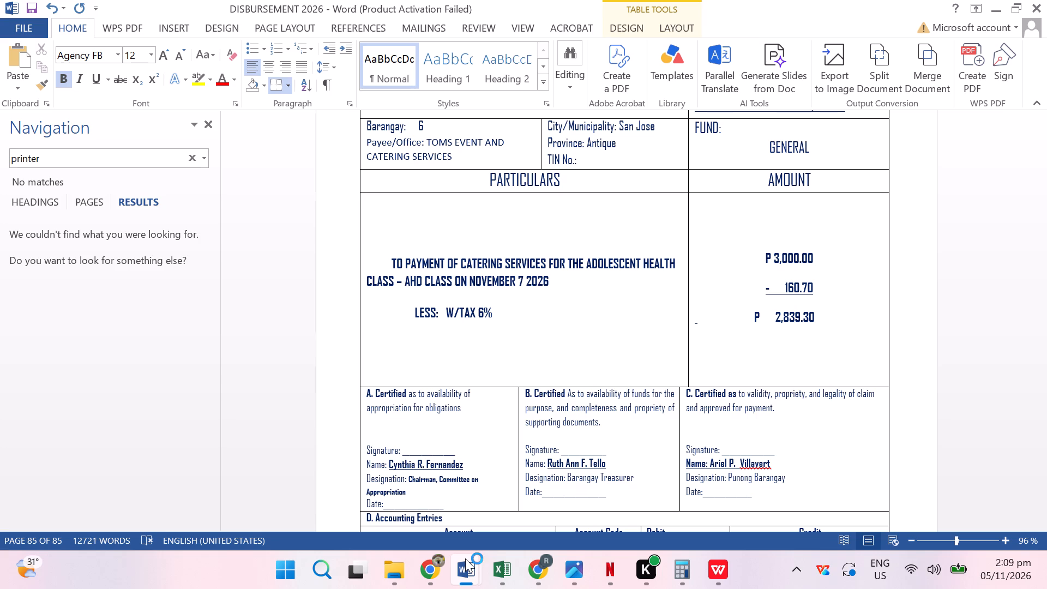
left_click(523, 281)
key("comma")
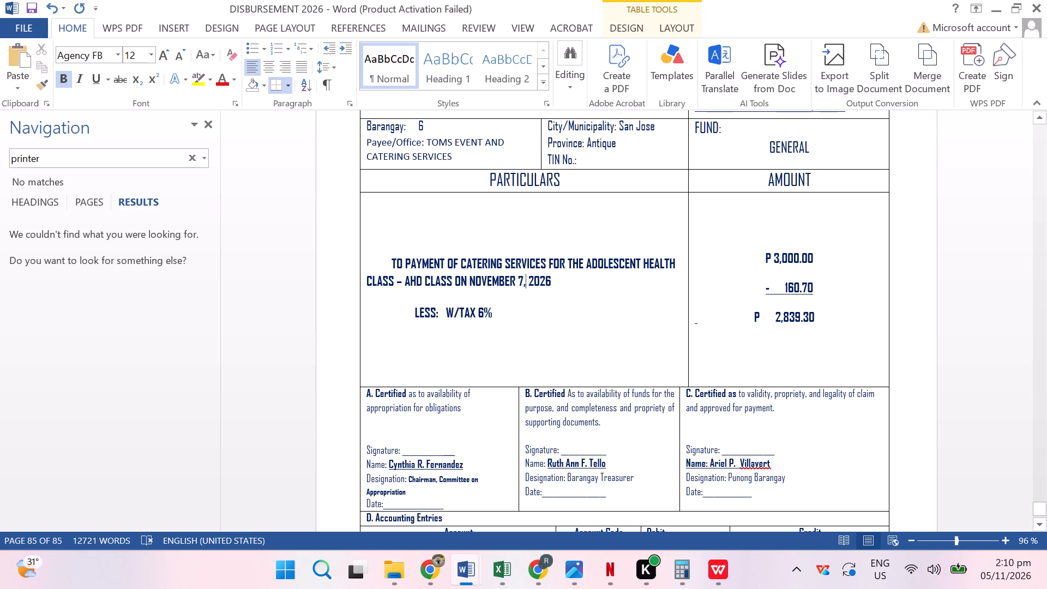
Review the headers, particulars and Received Payment details of the TOMS Event and Catering Services and Mychall Petron Station vouchers.
scroll(519, 328, "down", 2)
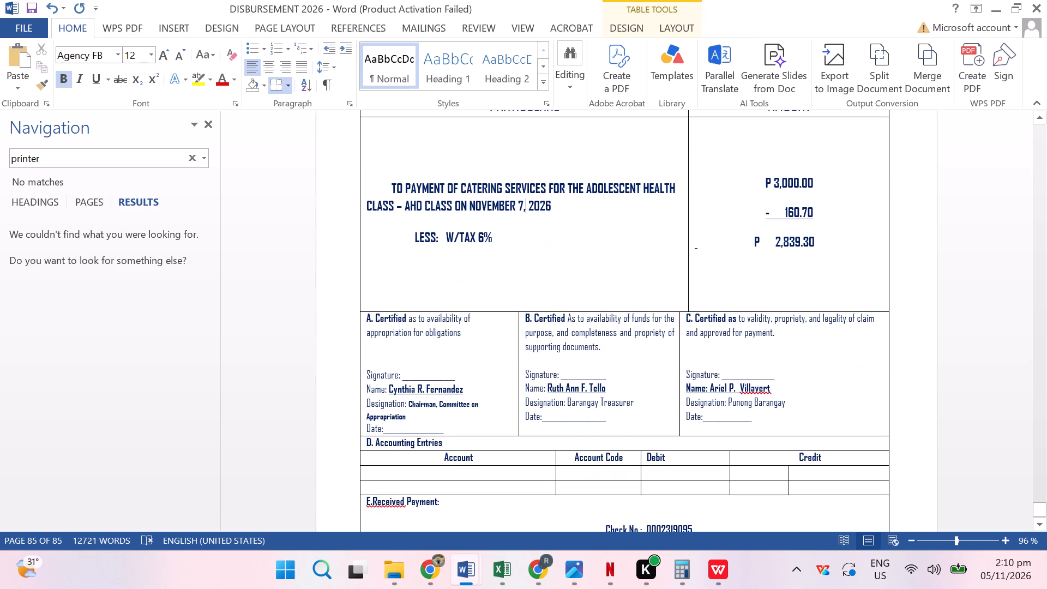
scroll(599, 433, "down", 2)
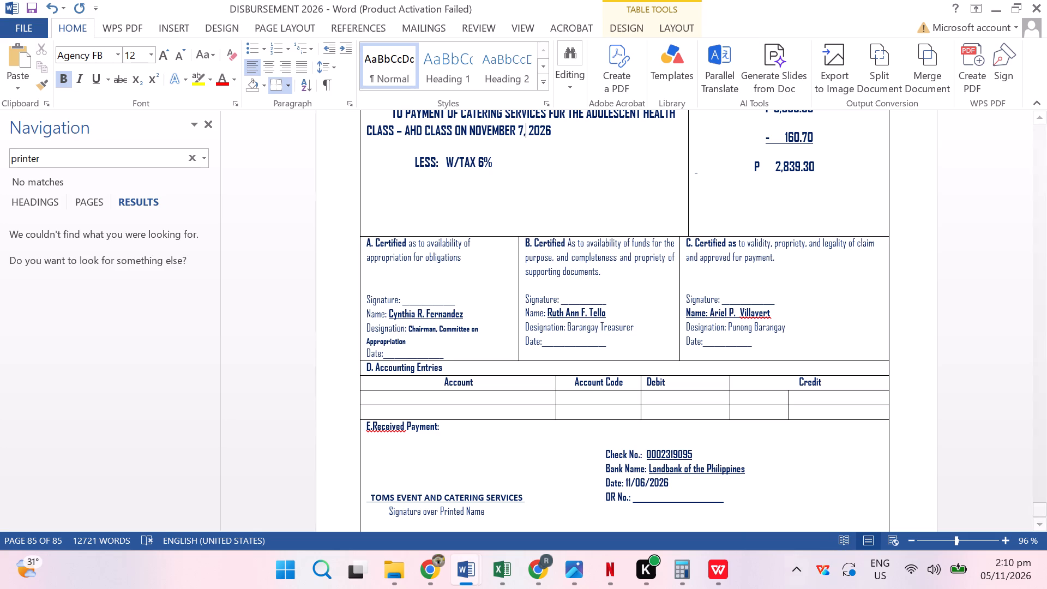
scroll(637, 440, "down", 14)
scroll(669, 412, "up", 5)
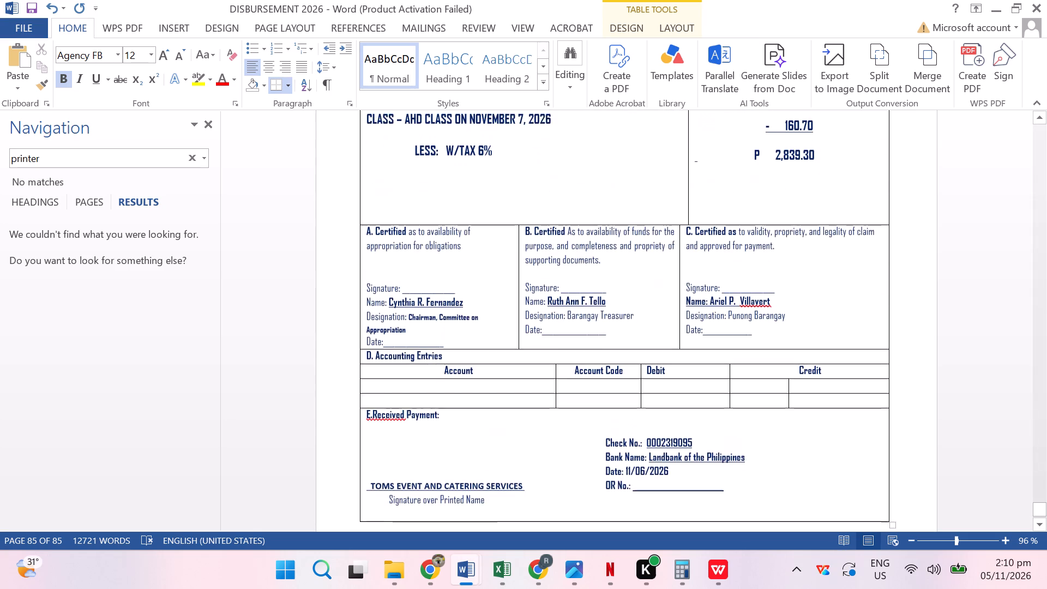
scroll(670, 410, "up", 19)
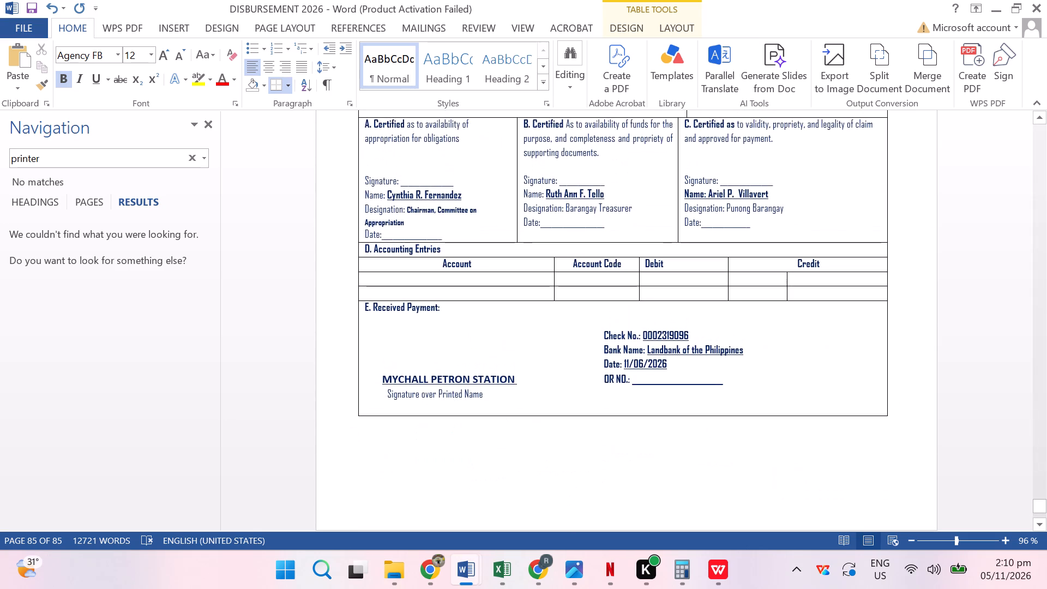
scroll(676, 408, "up", 8)
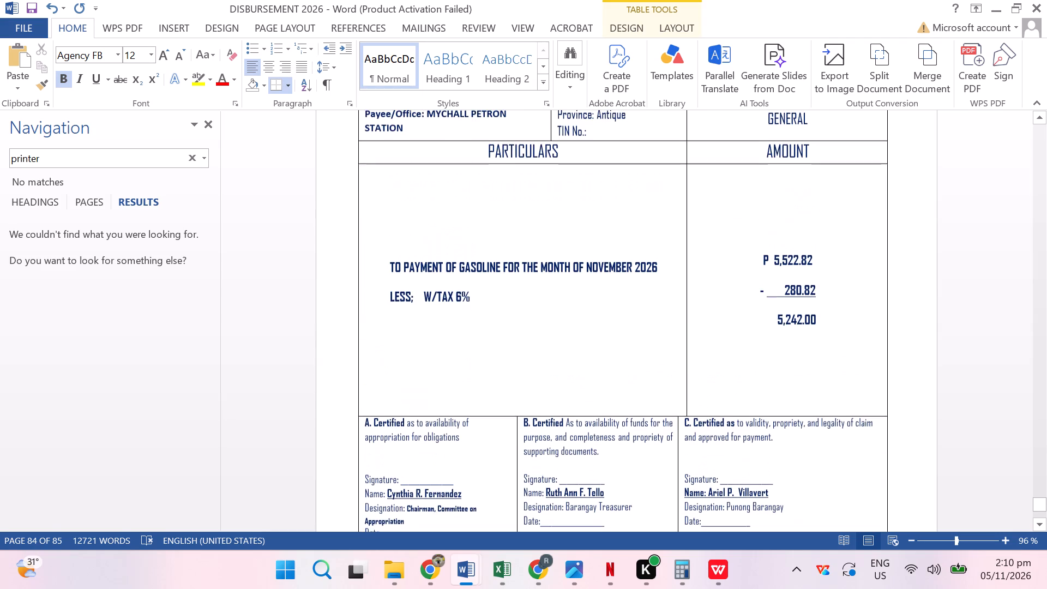
scroll(826, 359, "up", 6)
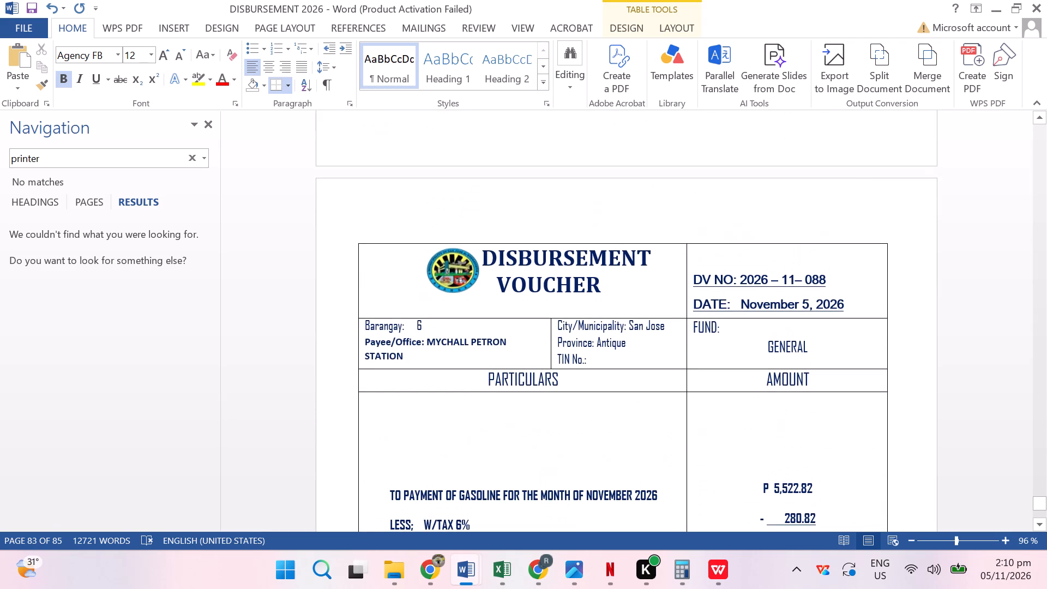
scroll(787, 348, "down", 20)
scroll(787, 348, "down", 3)
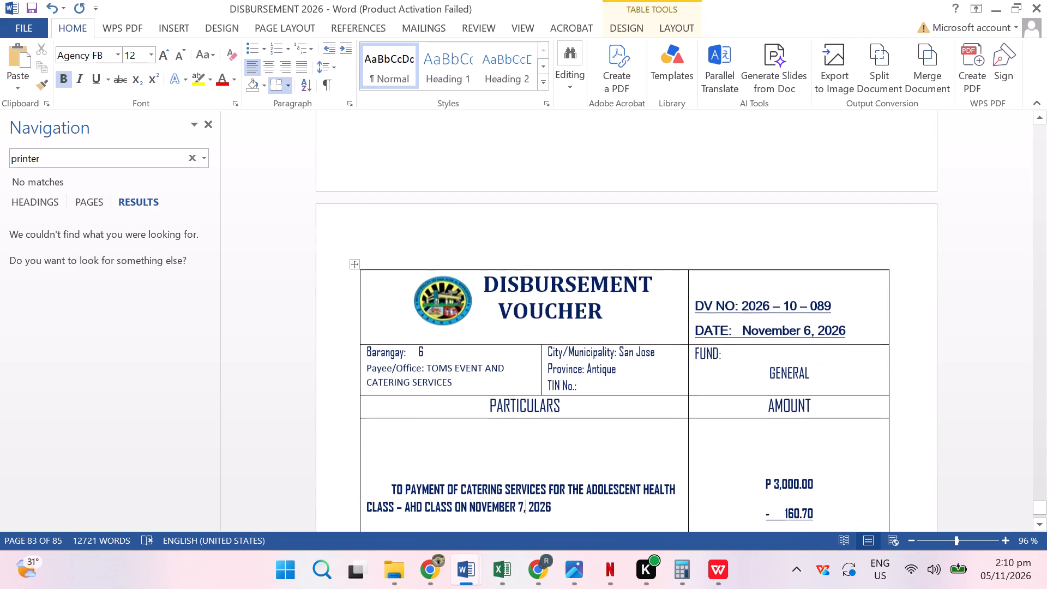
scroll(789, 342, "up", 18)
scroll(789, 339, "up", 4)
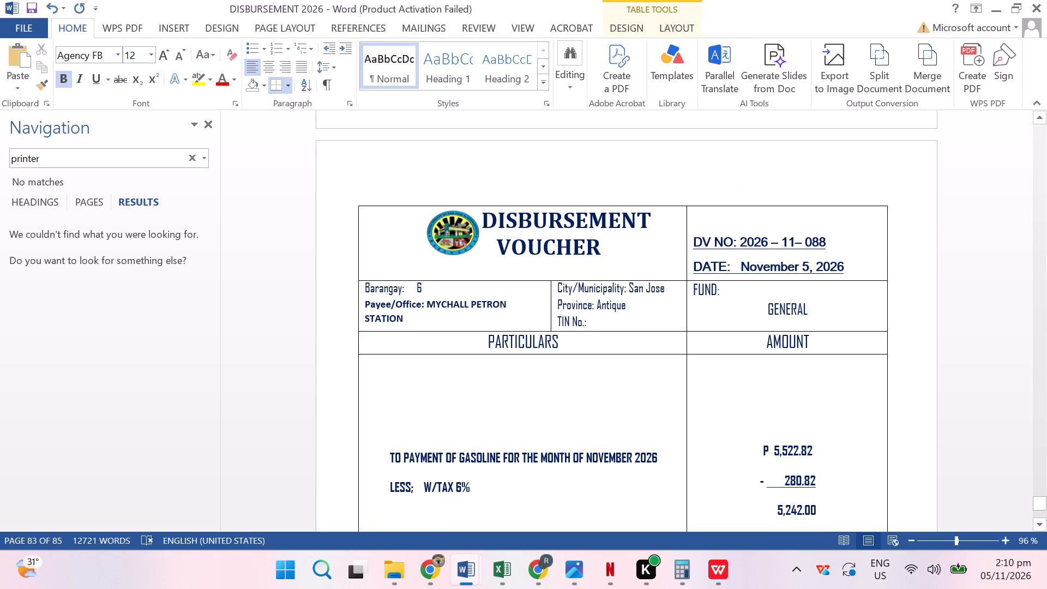
scroll(628, 486, "down", 10)
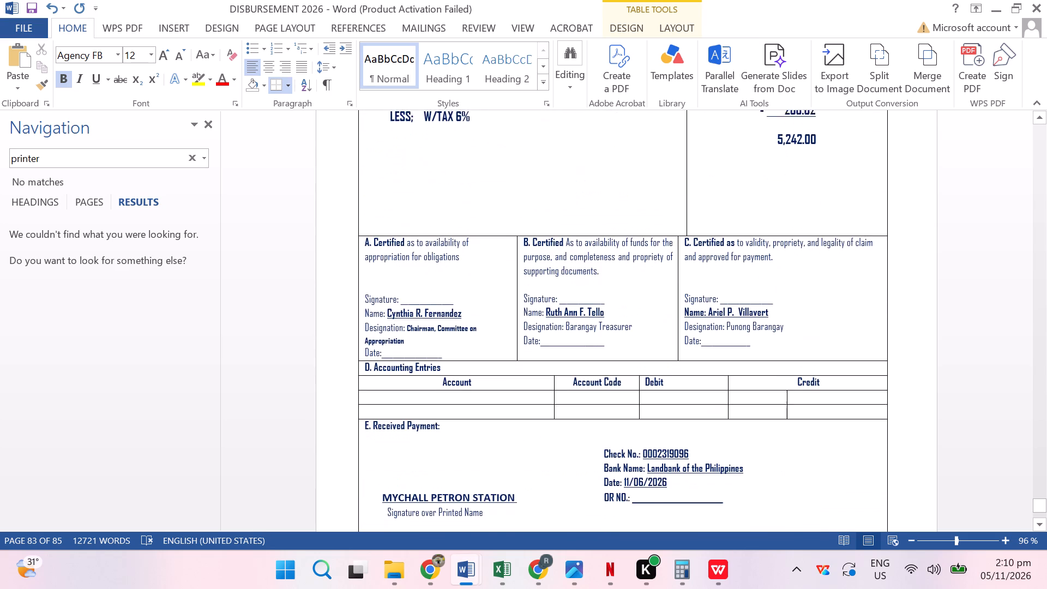
scroll(628, 483, "down", 8)
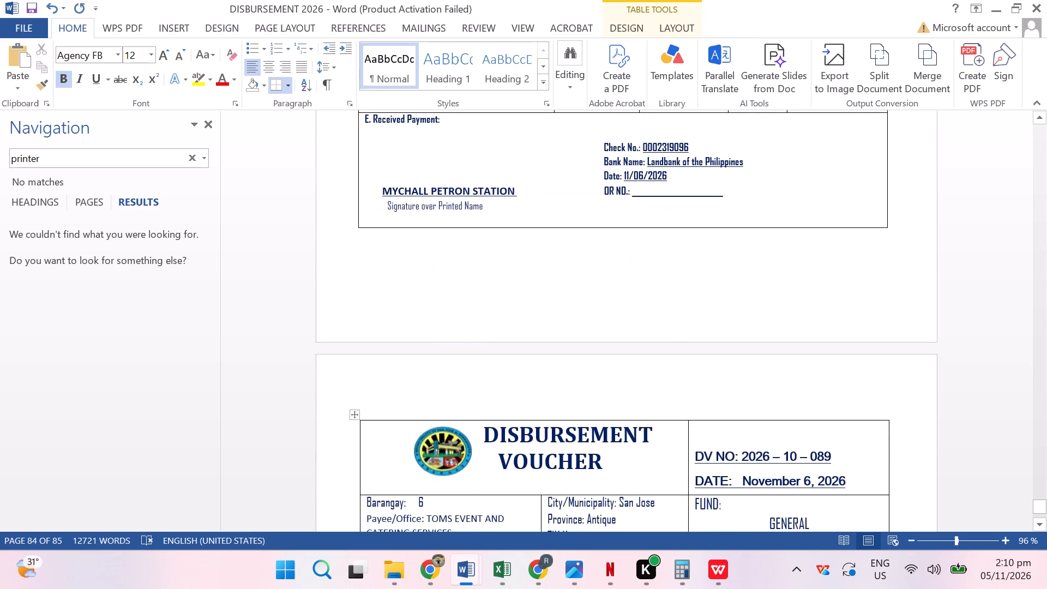